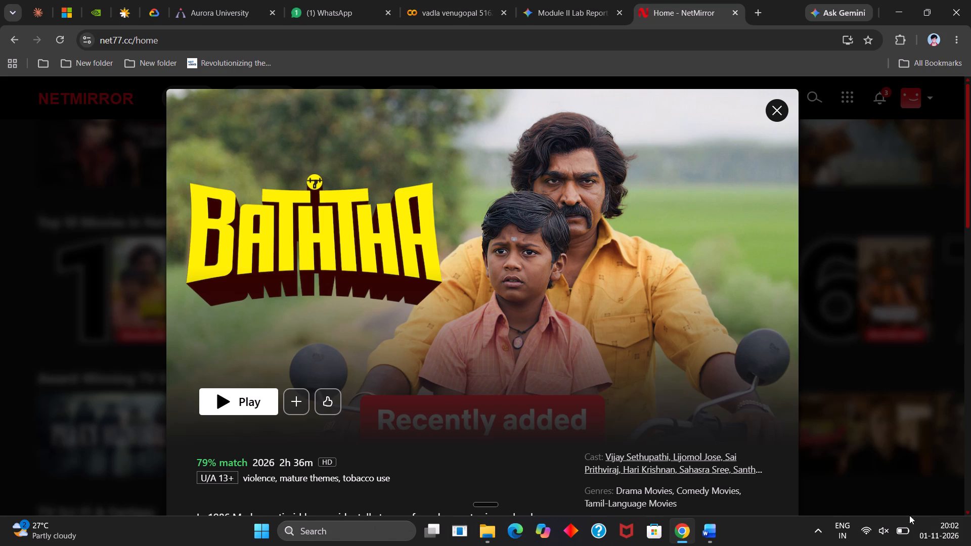
Refresh the list of available Wi-Fi networks and look through it along with the current connection.
{"action": "left_click", "coordinate": [888, 541]}
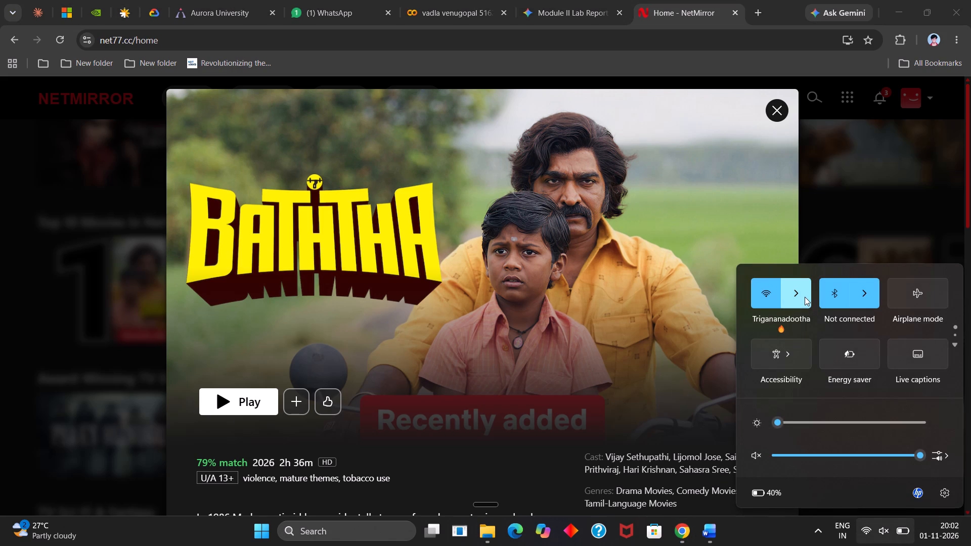
{"action": "left_click", "coordinate": [805, 297]}
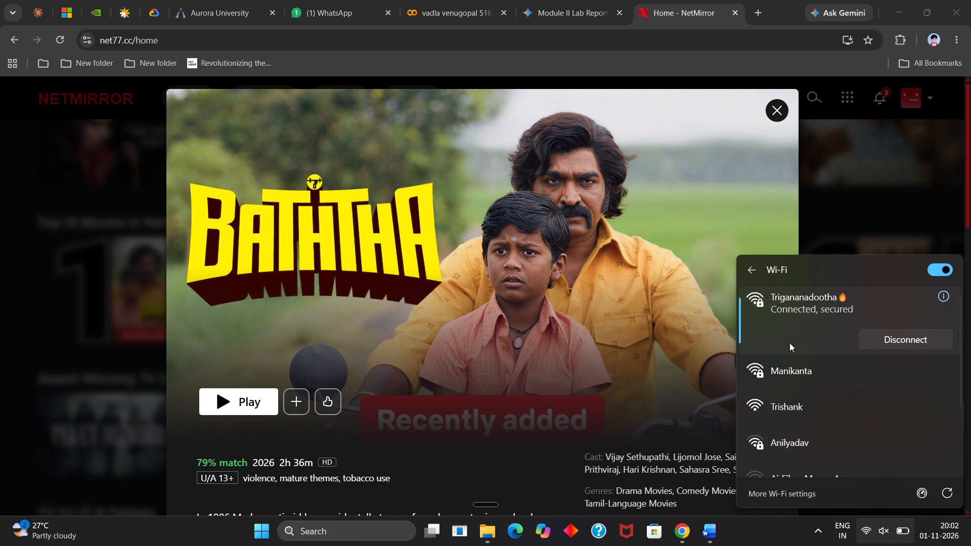
{"action": "scroll", "coordinate": [789, 343], "scroll_direction": "down", "scroll_amount": 5}
{"action": "scroll", "coordinate": [789, 343], "scroll_direction": "up", "scroll_amount": 2}
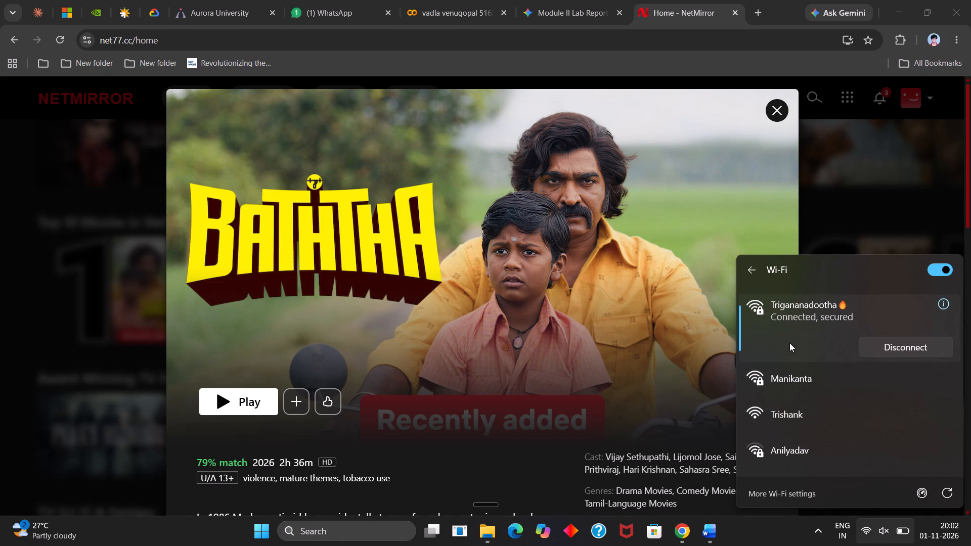
{"action": "left_click", "coordinate": [951, 497]}
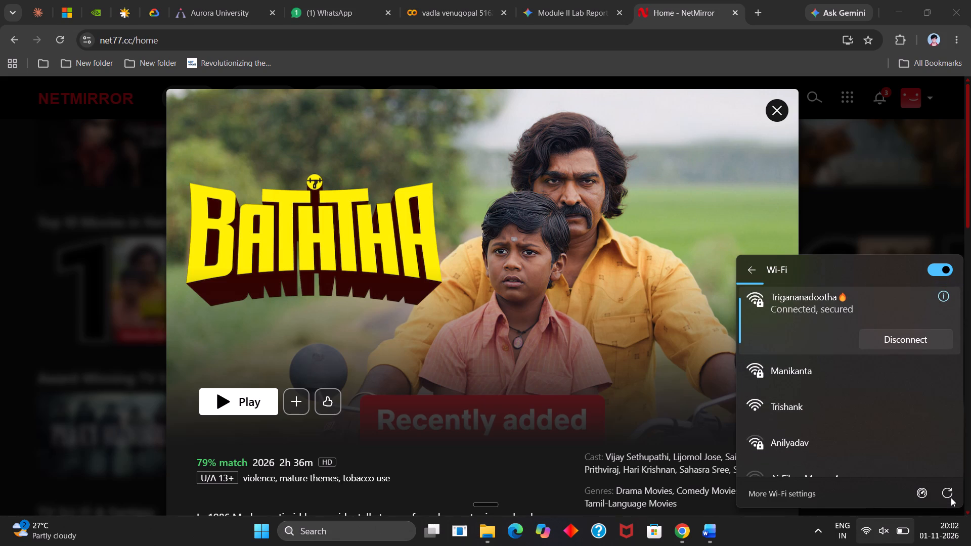
{"action": "scroll", "coordinate": [924, 401], "scroll_direction": "down", "scroll_amount": 3}
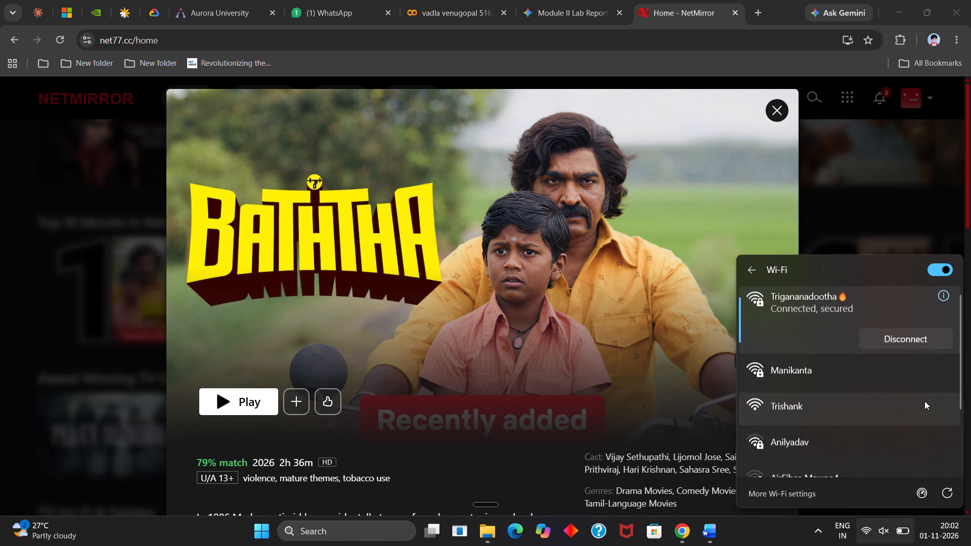
{"action": "scroll", "coordinate": [924, 401], "scroll_direction": "up", "scroll_amount": 3}
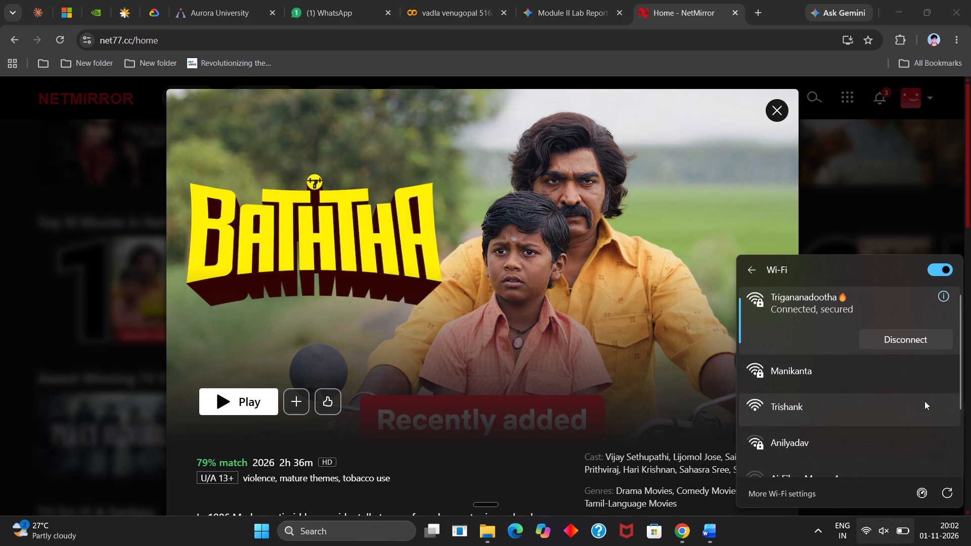
Start playback of the movie Baththa and unmute the video player.
{"action": "left_click", "coordinate": [245, 402]}
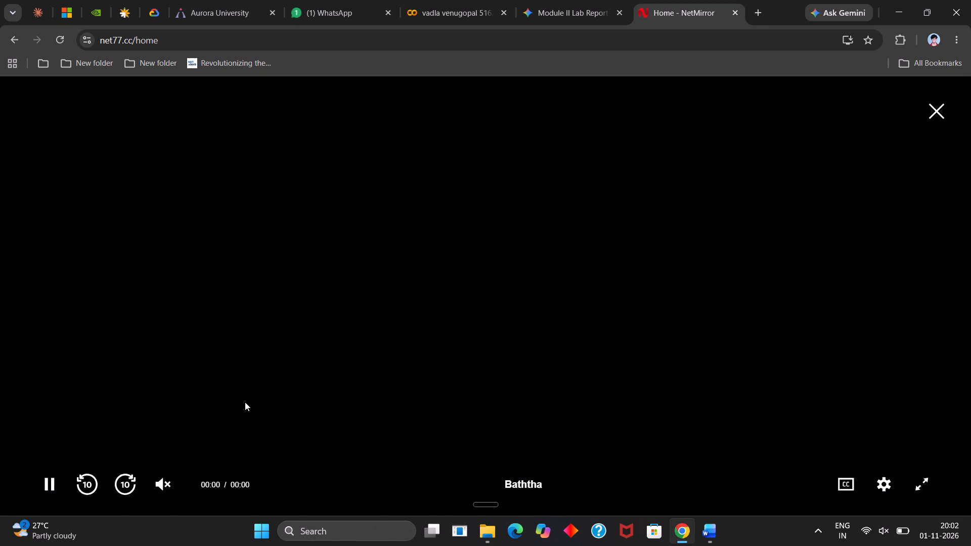
{"action": "left_click", "coordinate": [144, 488]}
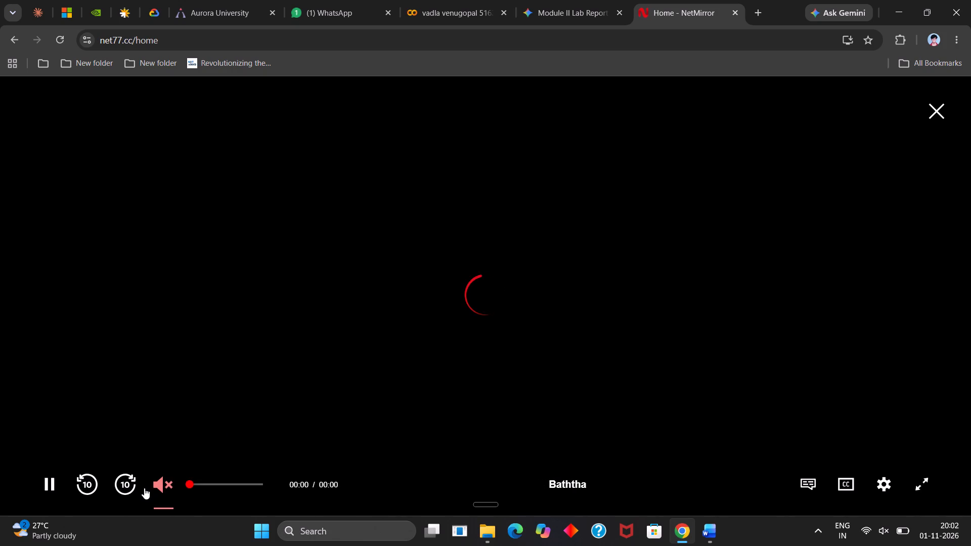
Open the system quick settings with the volume control.
{"action": "left_click", "coordinate": [886, 522]}
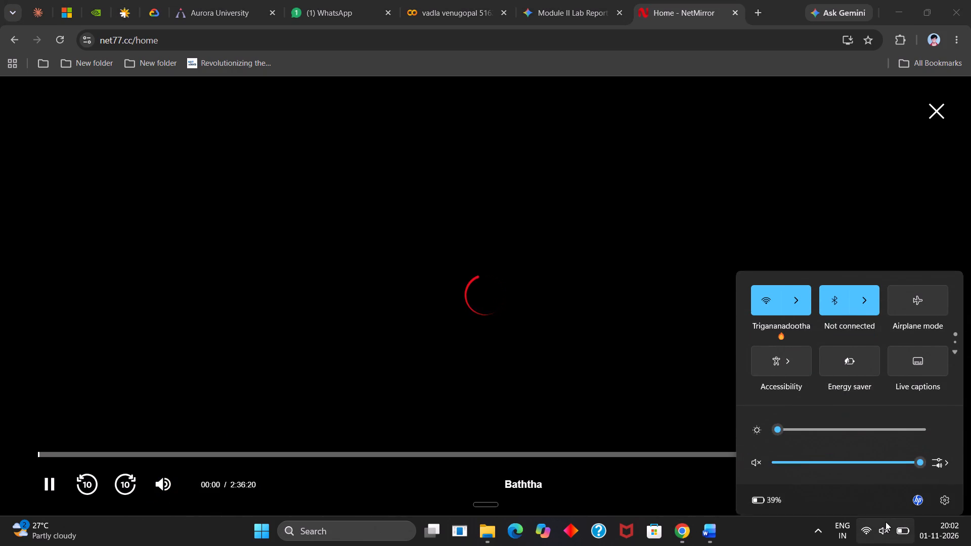
Unmute the computer's system sound.
{"action": "left_click", "coordinate": [752, 452]}
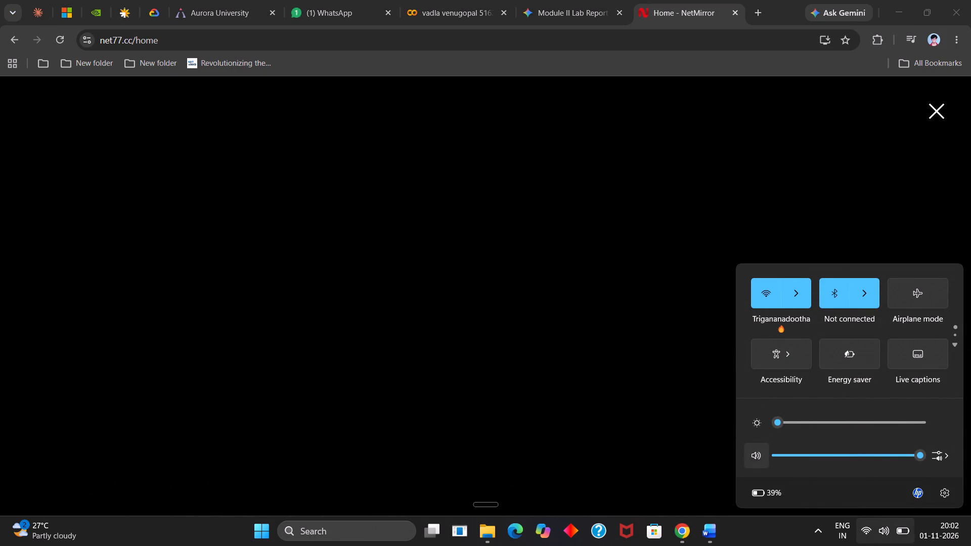
On the Aurora University assessments page, upload the file "data science lab report 2 term 2" as the submission for Lab Report 2.
{"action": "left_click", "coordinate": [236, 0]}
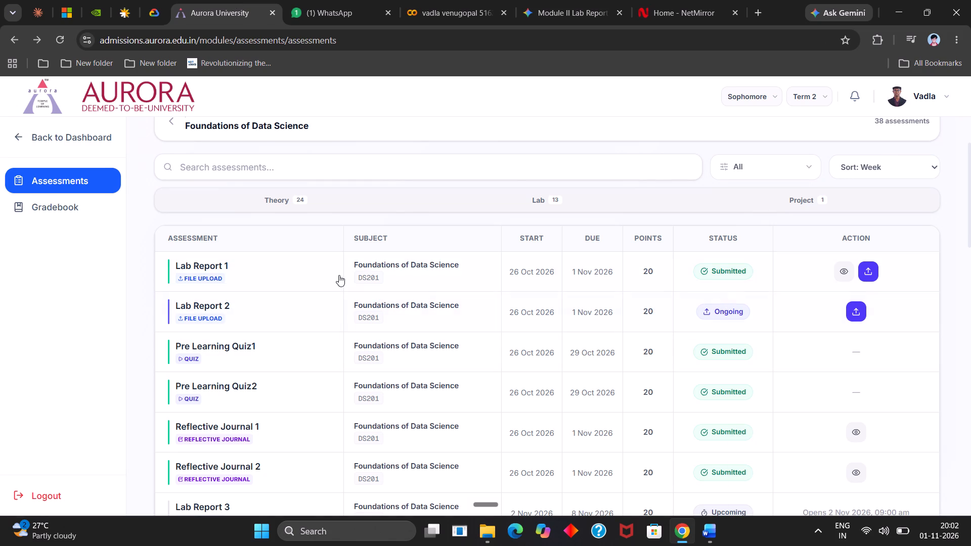
{"action": "scroll", "coordinate": [339, 275], "scroll_direction": "up", "scroll_amount": 1}
{"action": "left_click", "coordinate": [739, 399]}
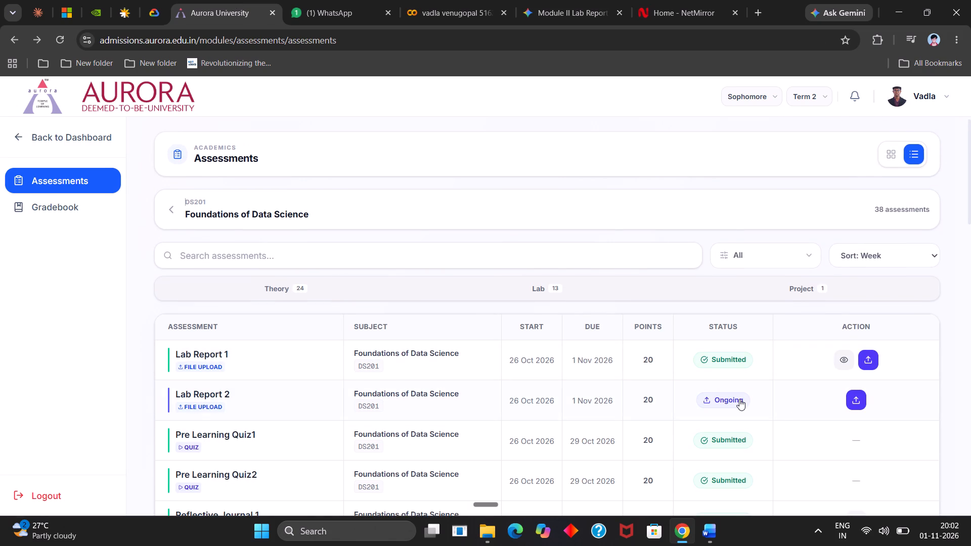
{"action": "left_click", "coordinate": [772, 491]}
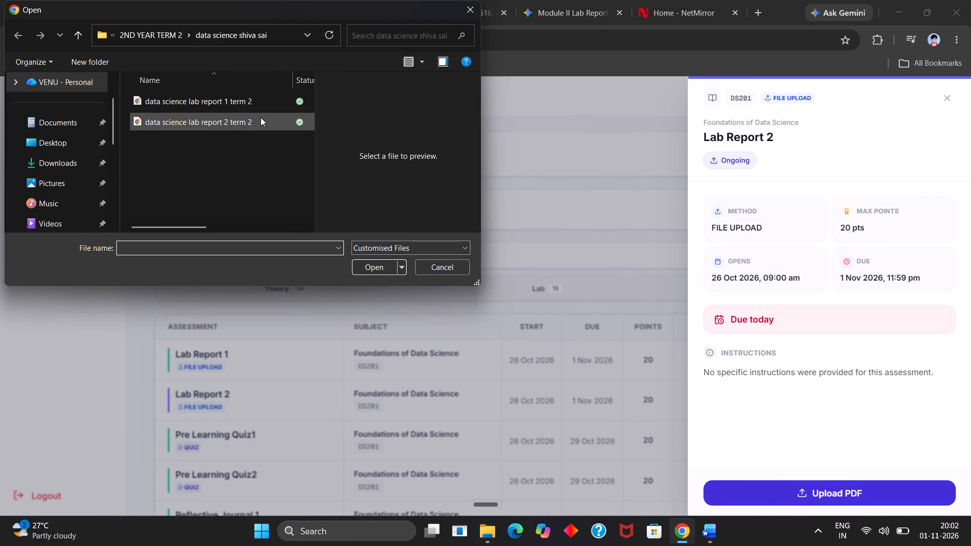
{"action": "left_click", "coordinate": [260, 117]}
{"action": "left_click", "coordinate": [364, 266]}
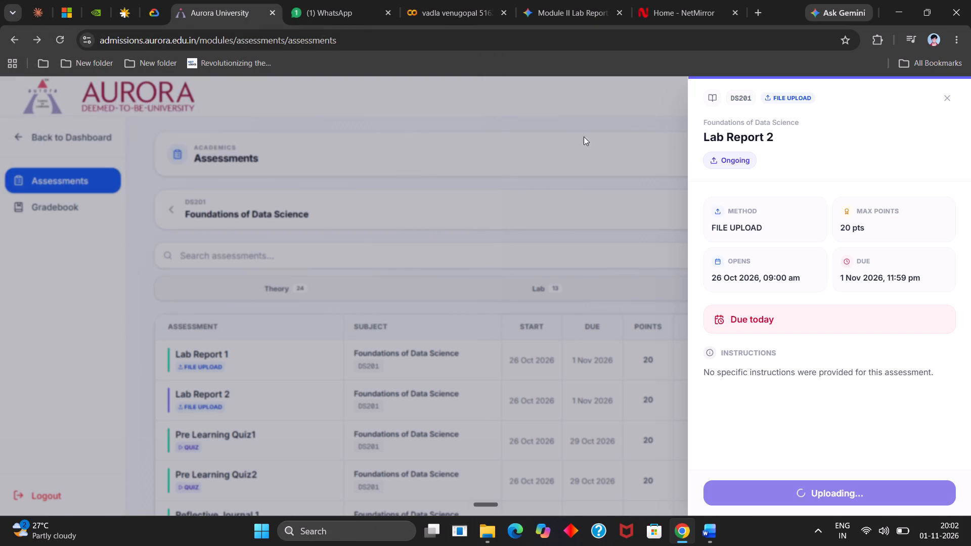
{"action": "left_click", "coordinate": [481, 236]}
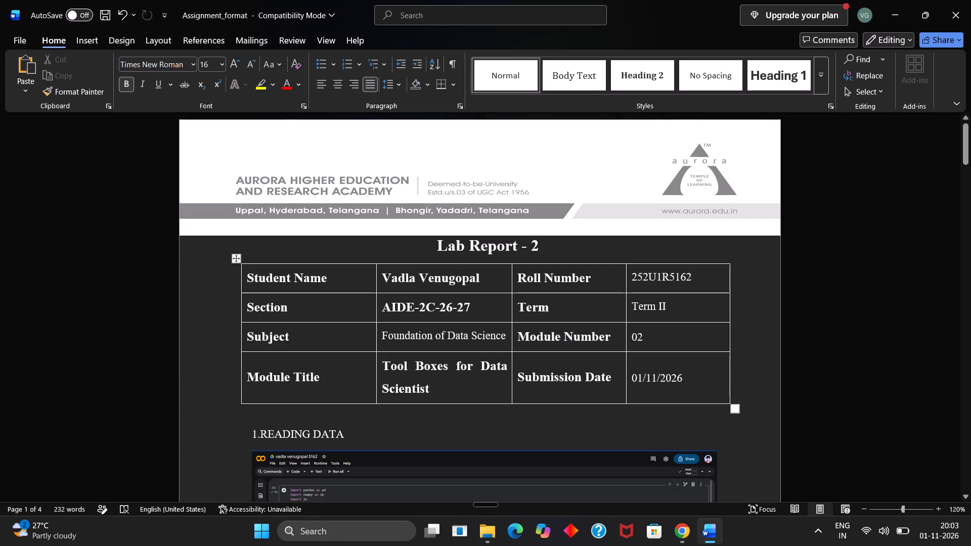
Close the Assignment_format lab report document in Word.
{"action": "left_click", "coordinate": [959, 21]}
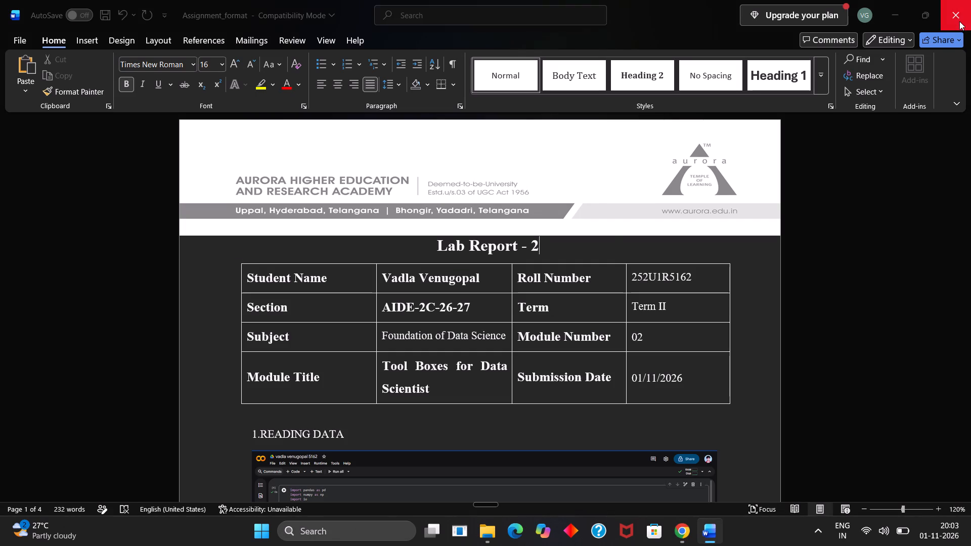
{"action": "left_click", "coordinate": [534, 355]}
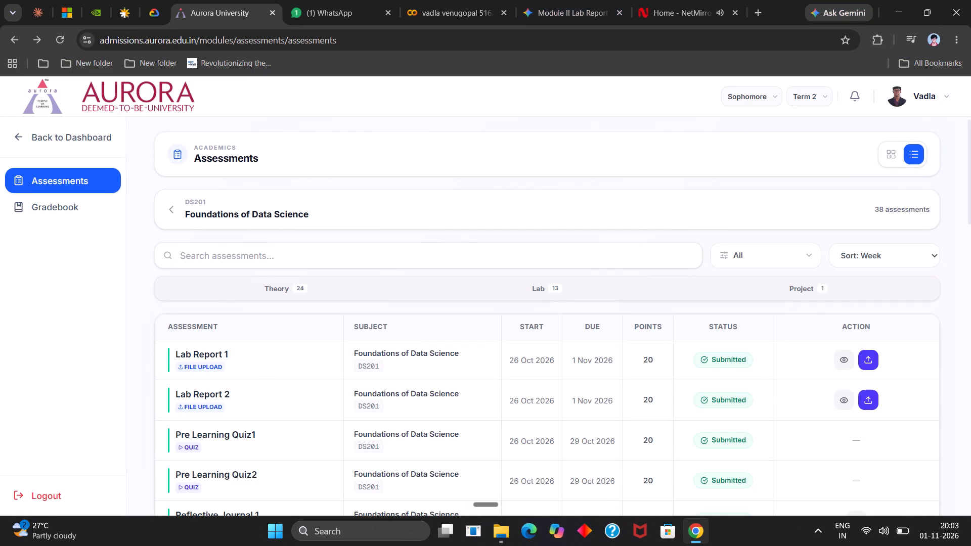
Return to the NetMirror page in Chrome and show the Baththa video in full screen.
{"action": "left_click", "coordinate": [699, 0]}
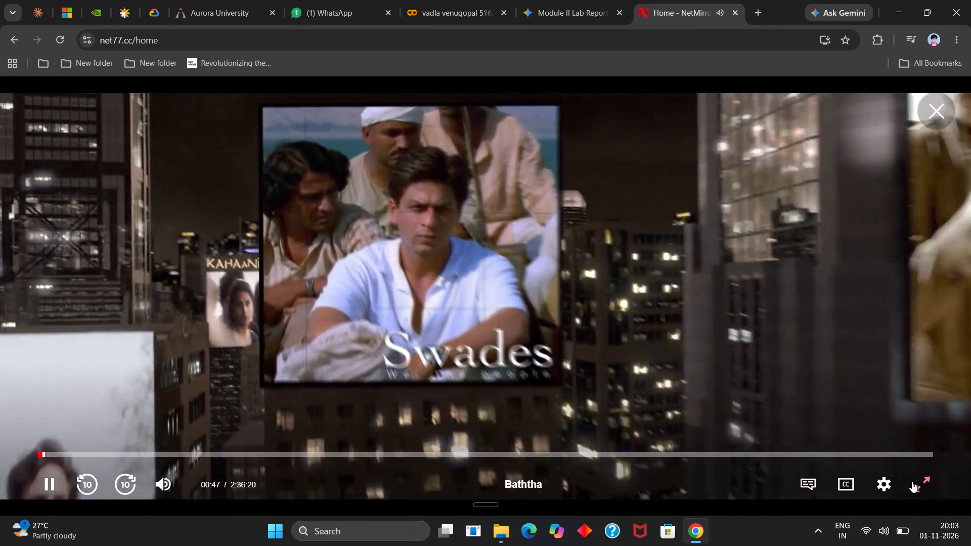
{"action": "left_click", "coordinate": [912, 482]}
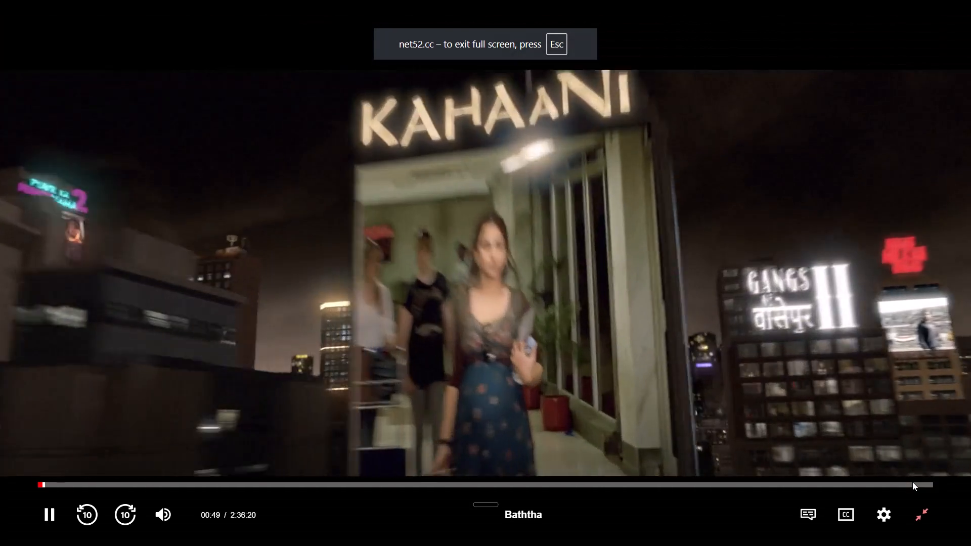
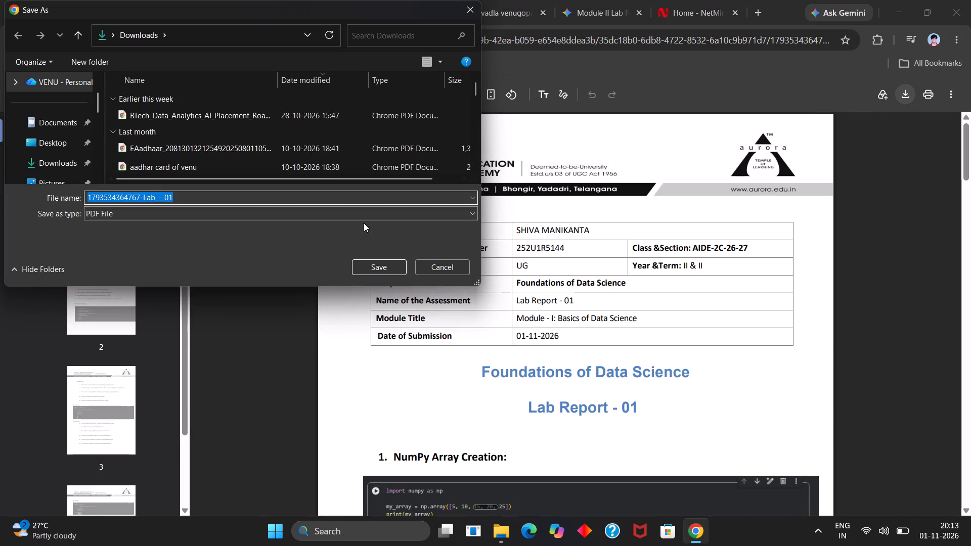
{"action": "left_click", "coordinate": [378, 264]}
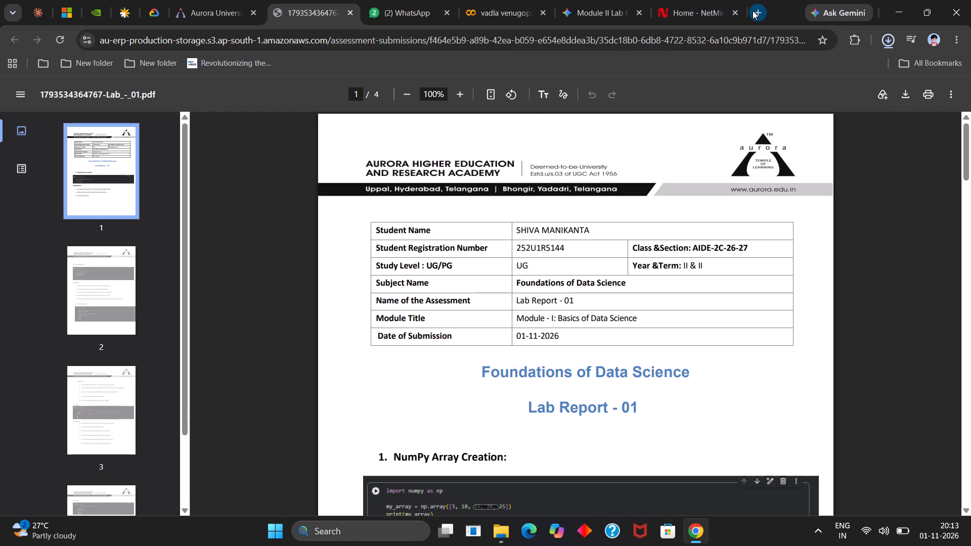
In a new browser tab, search for "i love my pdf" and open iLovePDF's PDF to Word converter.
{"action": "left_click", "coordinate": [753, 11]}
{"action": "left_click", "coordinate": [660, 39]}
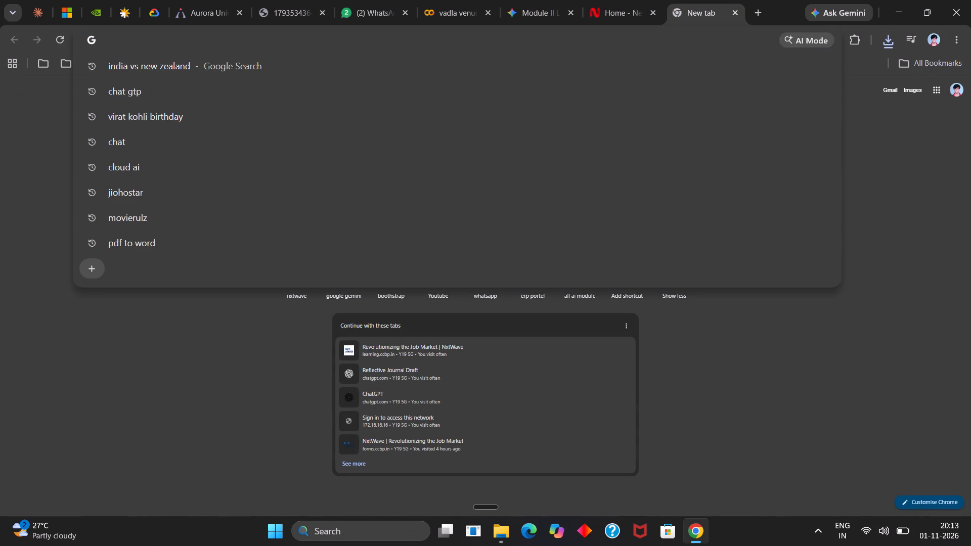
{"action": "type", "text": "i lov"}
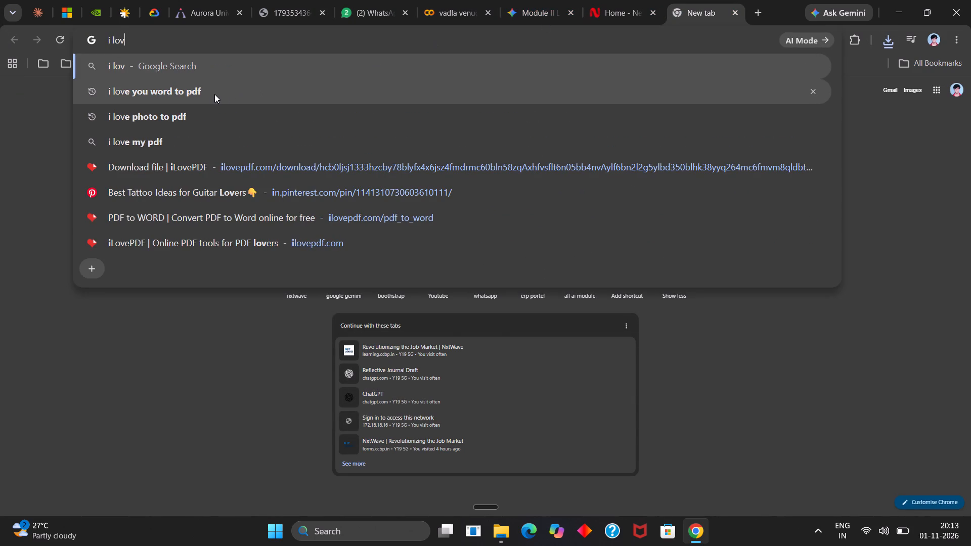
{"action": "left_click", "coordinate": [178, 146]}
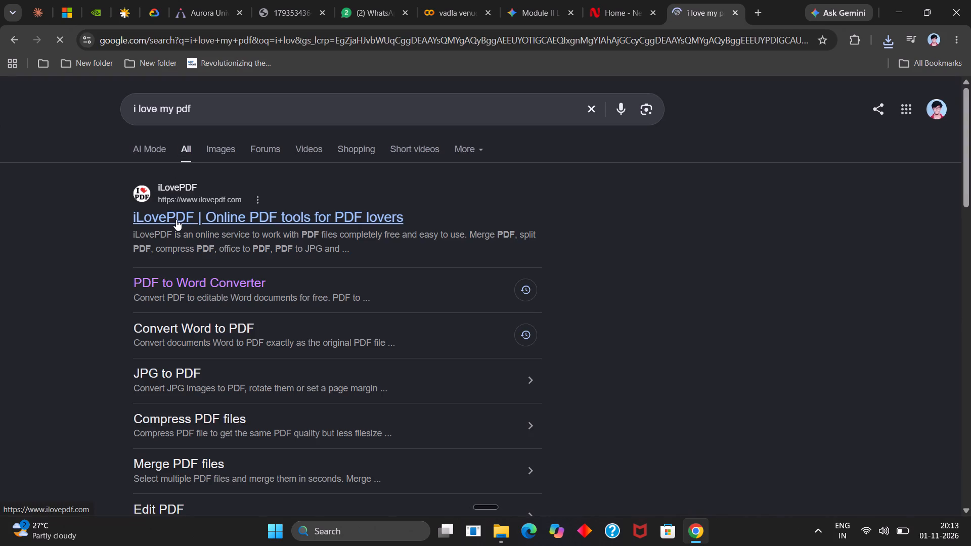
{"action": "left_click", "coordinate": [176, 220]}
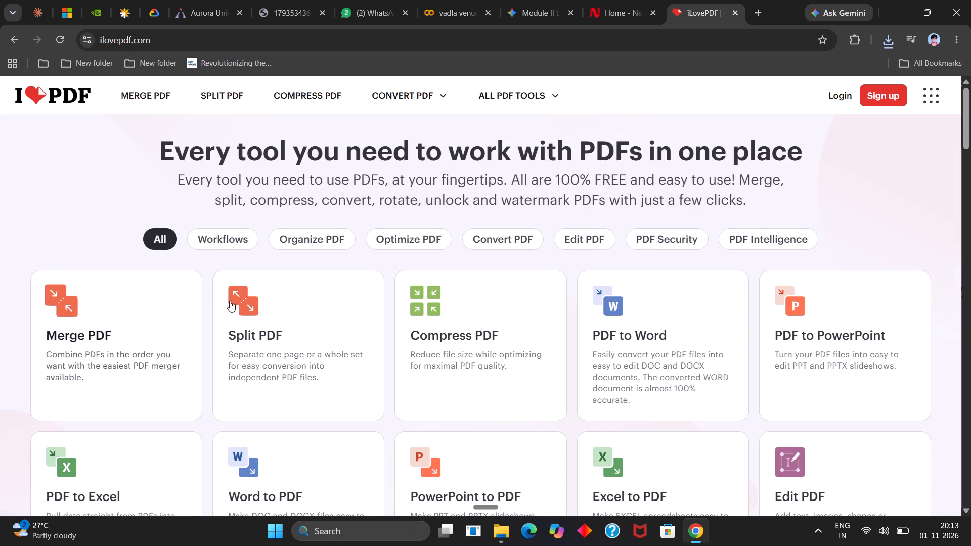
{"action": "scroll", "coordinate": [534, 354], "scroll_direction": "down", "scroll_amount": 3}
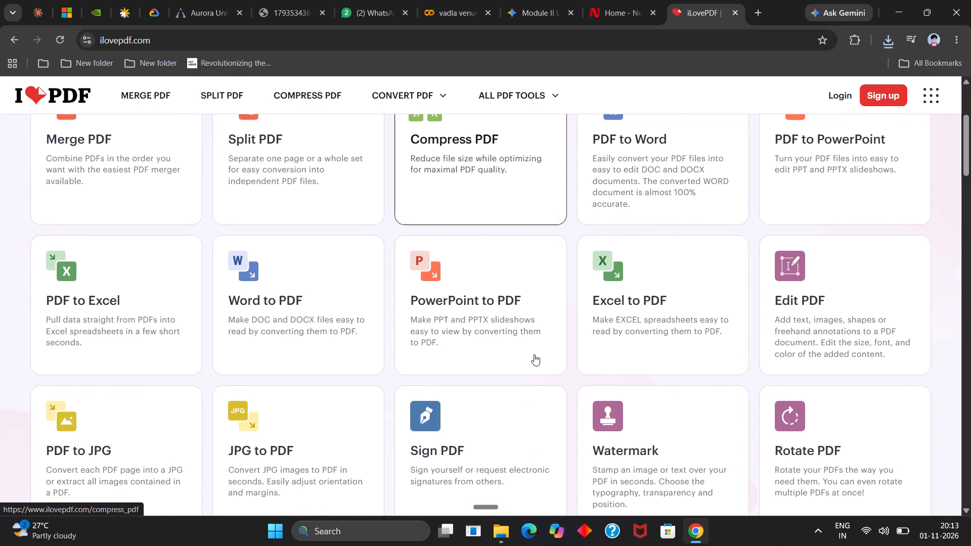
{"action": "scroll", "coordinate": [534, 354], "scroll_direction": "down", "scroll_amount": 1}
{"action": "left_click", "coordinate": [655, 208]}
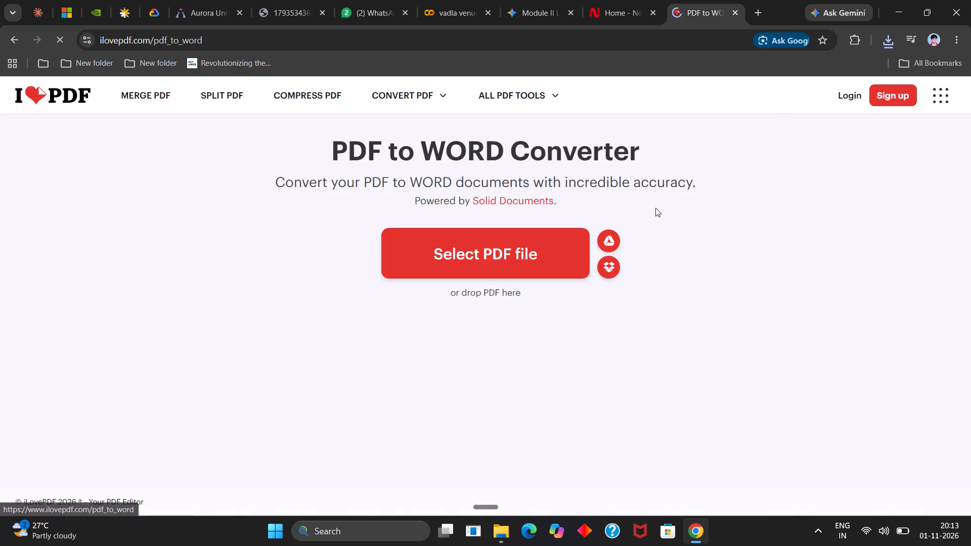
{"action": "left_click", "coordinate": [571, 236]}
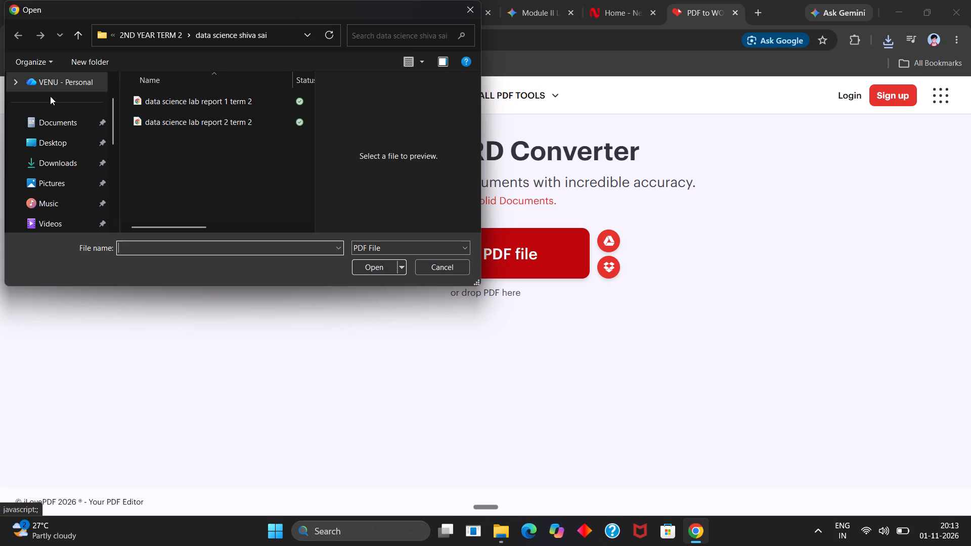
{"action": "left_click", "coordinate": [52, 159]}
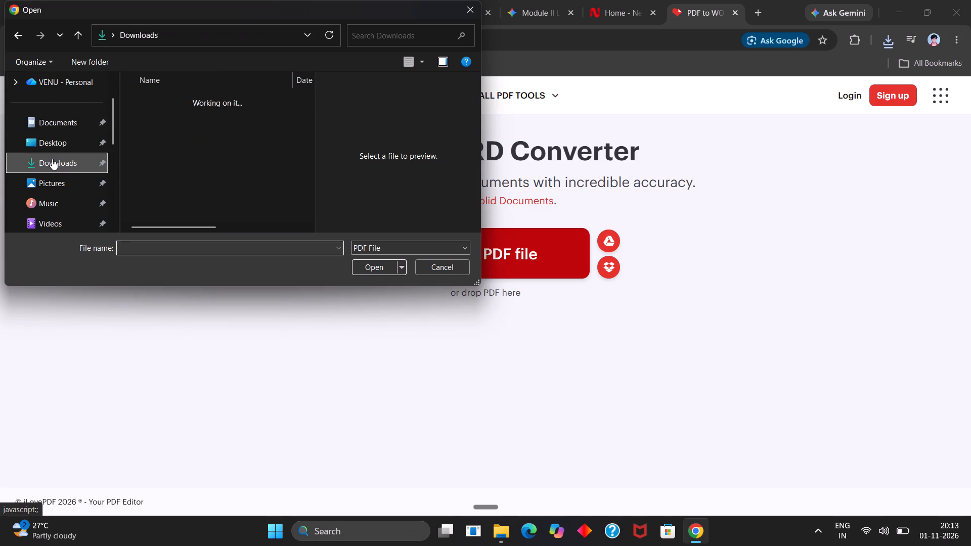
{"action": "double_click", "coordinate": [142, 120]}
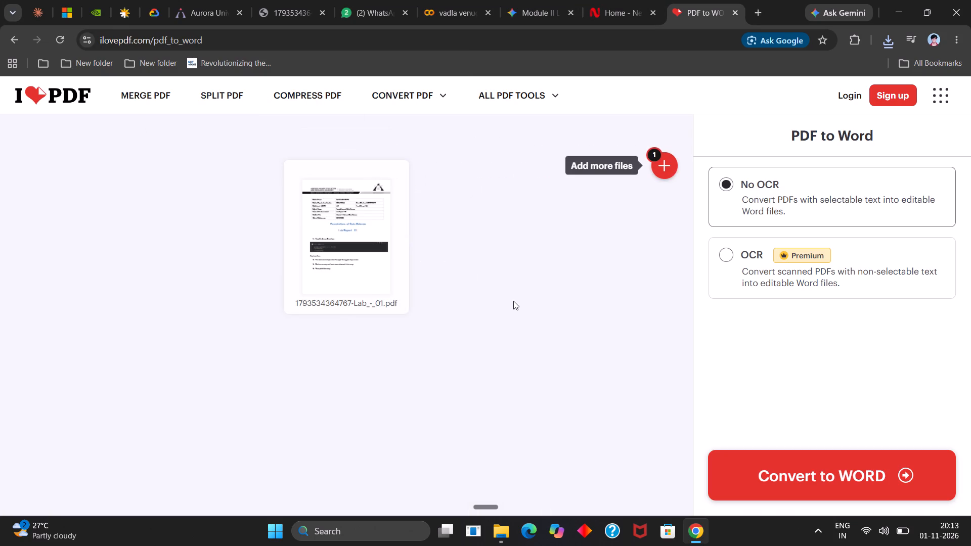
{"action": "left_click", "coordinate": [755, 471]}
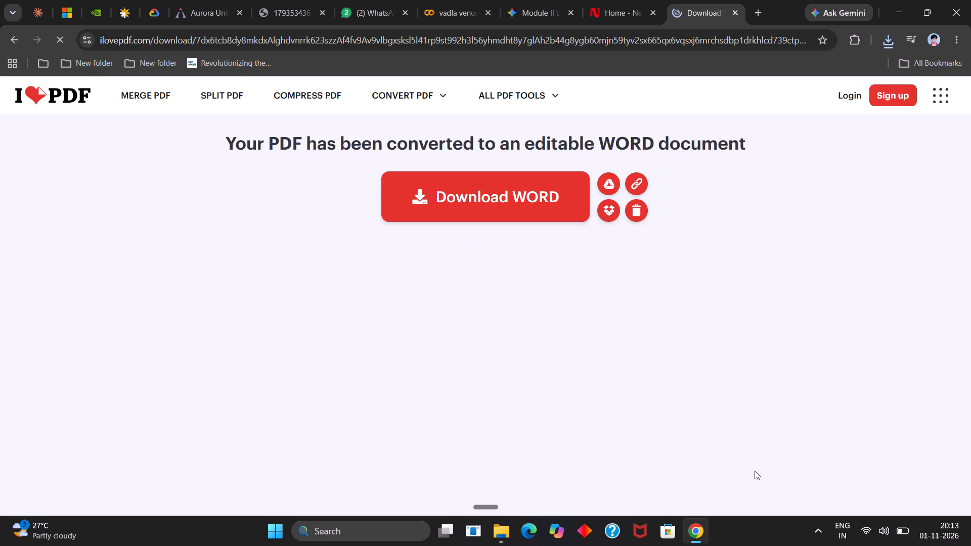
{"action": "left_click", "coordinate": [535, 191]}
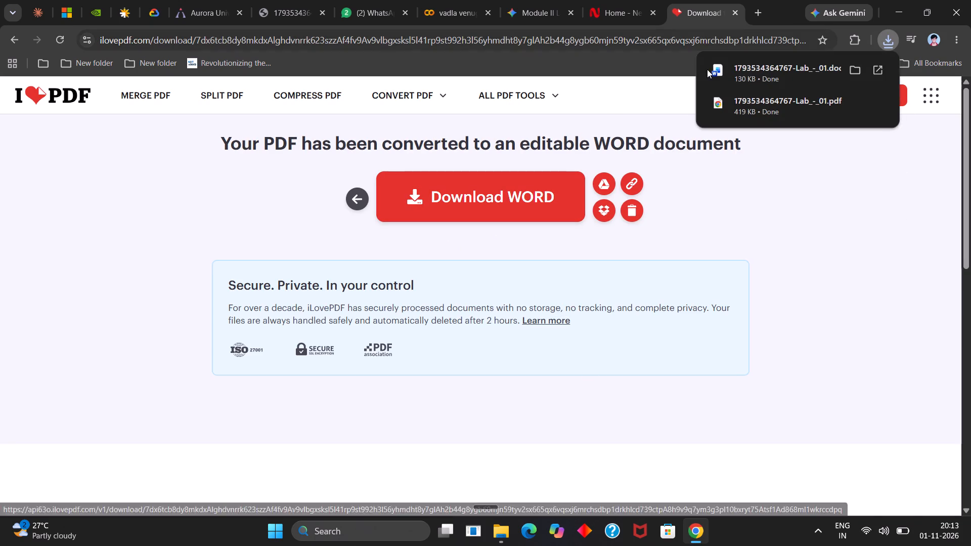
Open the downloaded Lab Report 01 document in Word and enable editing.
{"action": "left_click", "coordinate": [727, 77]}
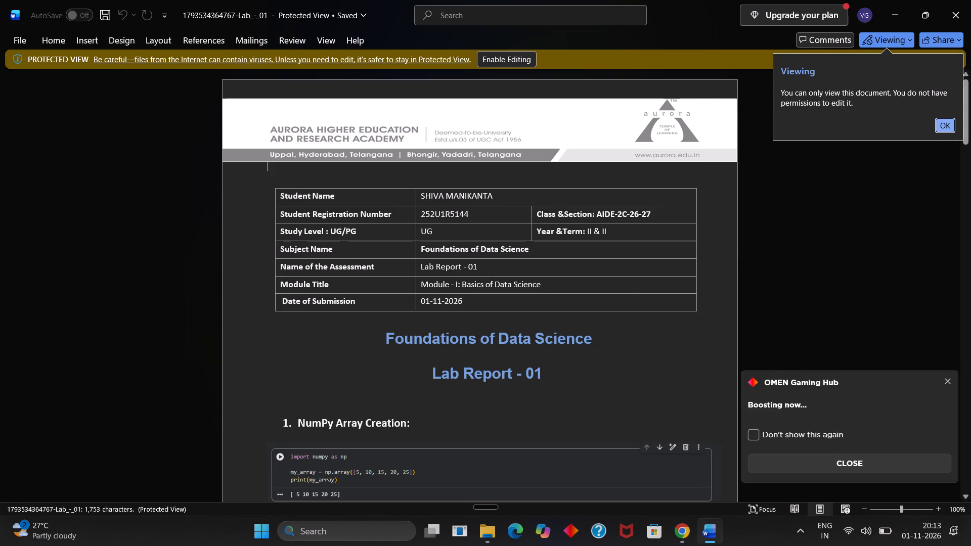
{"action": "left_click", "coordinate": [536, 65]}
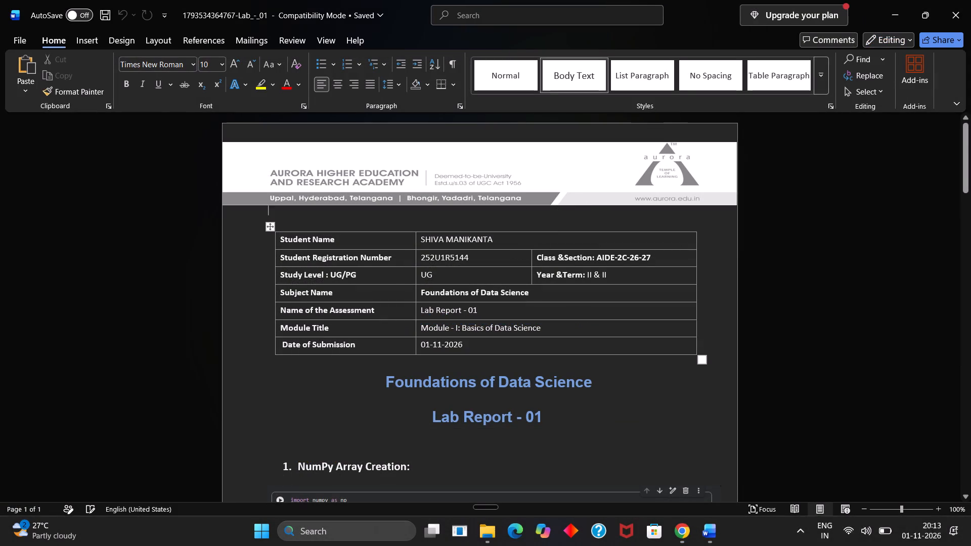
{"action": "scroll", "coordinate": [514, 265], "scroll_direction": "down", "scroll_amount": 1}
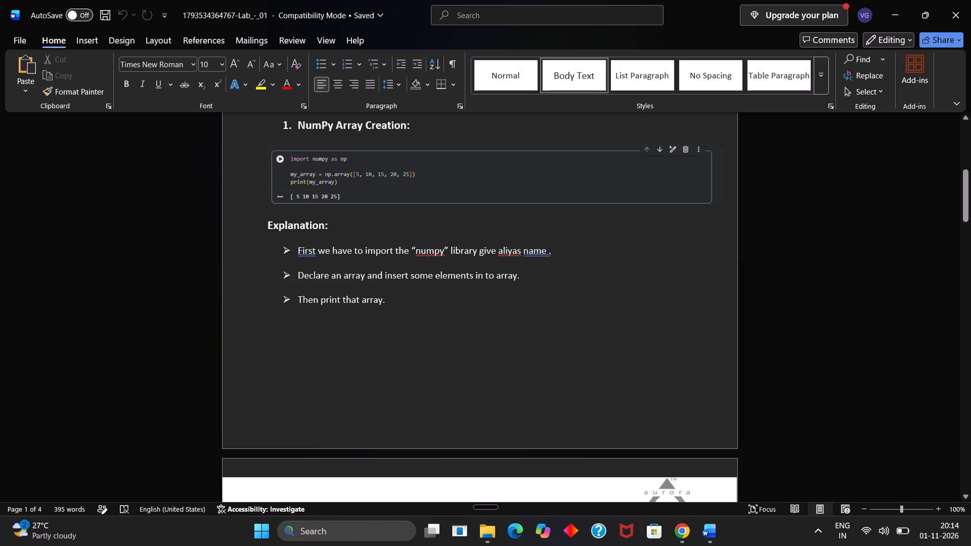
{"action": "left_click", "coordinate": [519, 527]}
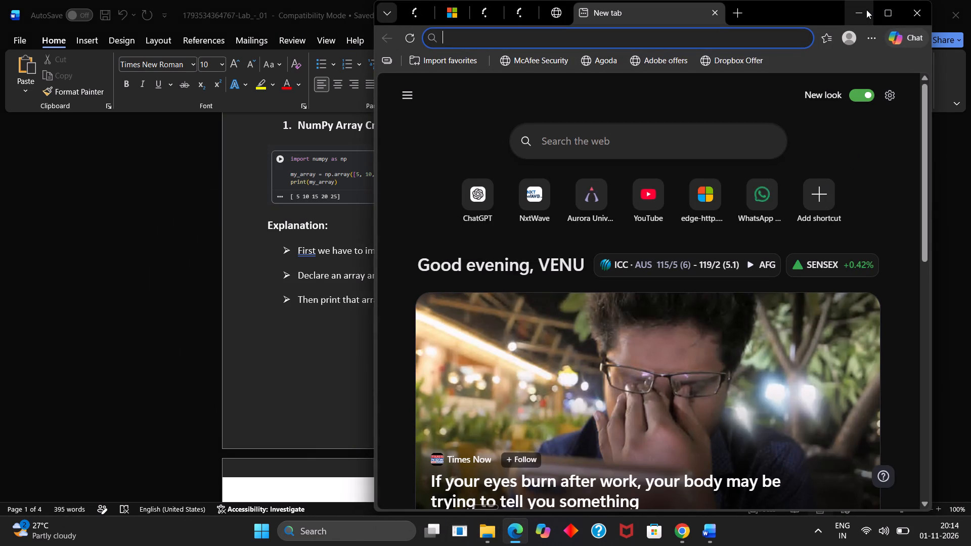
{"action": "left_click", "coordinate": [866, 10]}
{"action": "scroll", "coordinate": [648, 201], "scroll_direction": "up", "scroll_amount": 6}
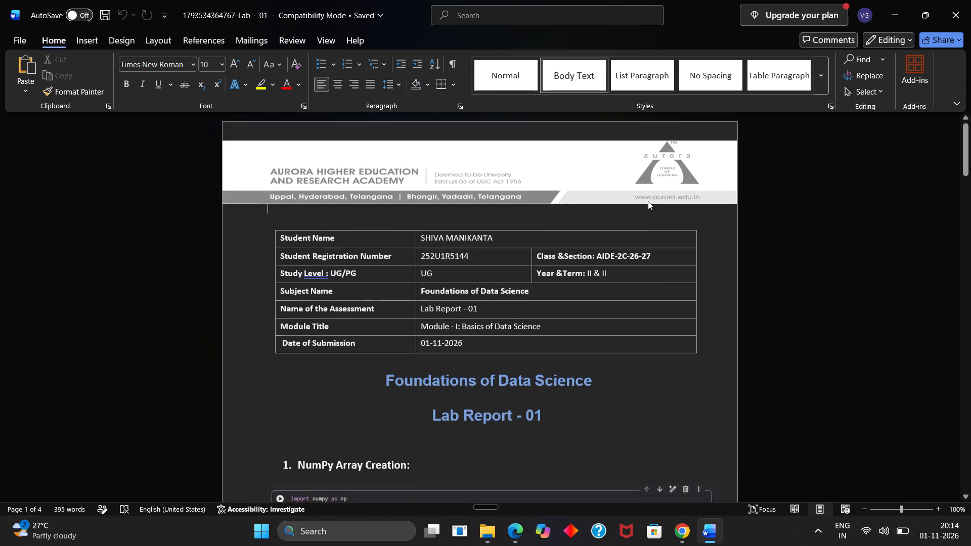
Open Assignment_format from the Downloads folder and copy its "Lab Report -" heading together with the student details table.
{"action": "left_click", "coordinate": [489, 523]}
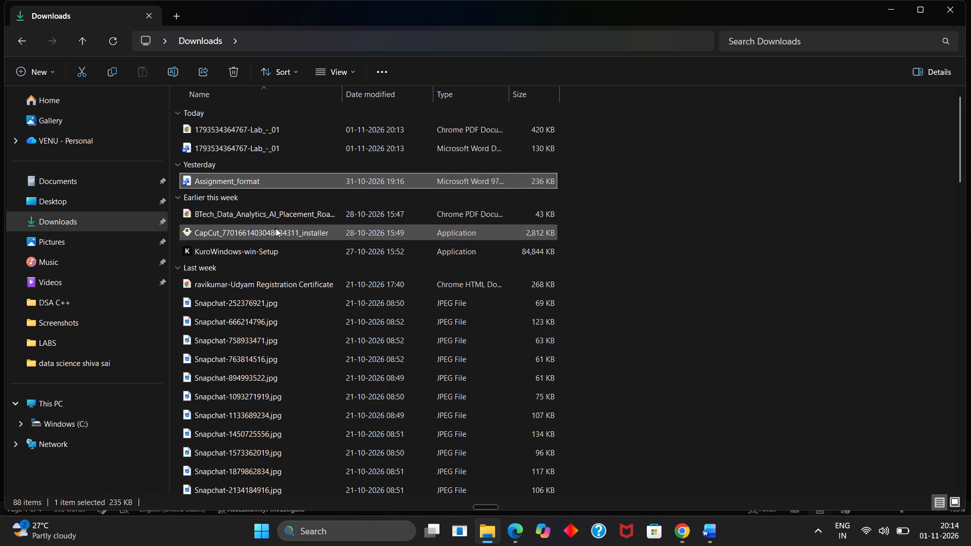
{"action": "double_click", "coordinate": [354, 179]}
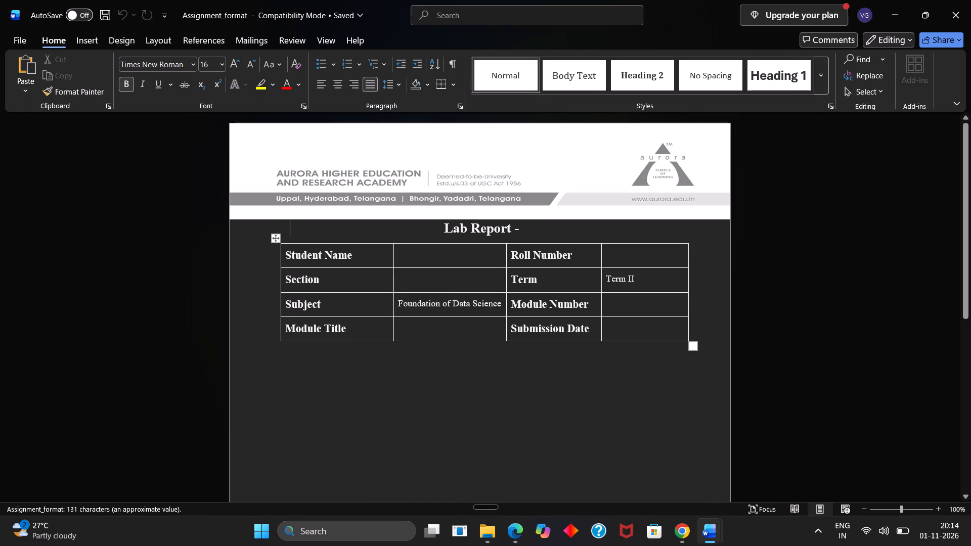
{"action": "left_click_drag", "start_coordinate": [305, 233], "coordinate": [436, 287]}
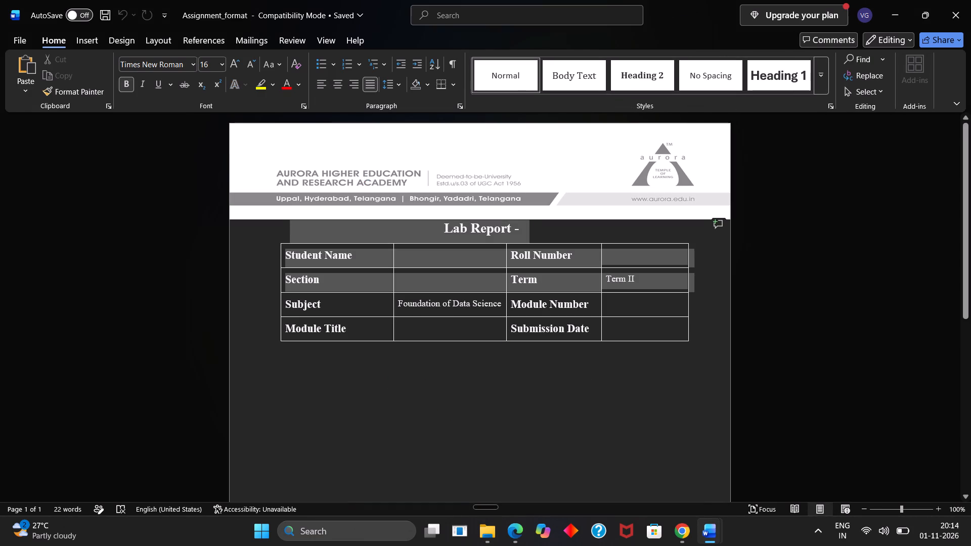
{"action": "left_click_drag", "start_coordinate": [436, 287], "coordinate": [644, 344]}
{"action": "key", "text": "ctrl+c"}
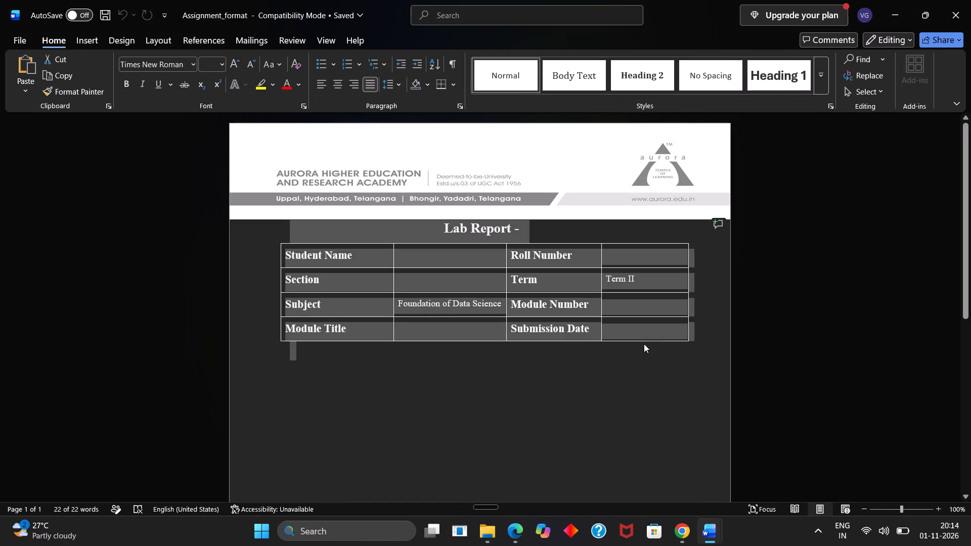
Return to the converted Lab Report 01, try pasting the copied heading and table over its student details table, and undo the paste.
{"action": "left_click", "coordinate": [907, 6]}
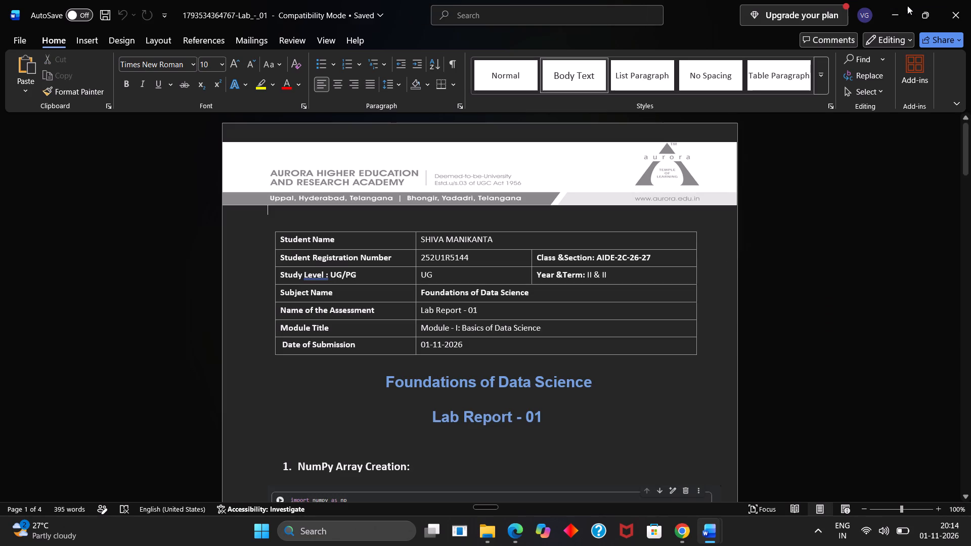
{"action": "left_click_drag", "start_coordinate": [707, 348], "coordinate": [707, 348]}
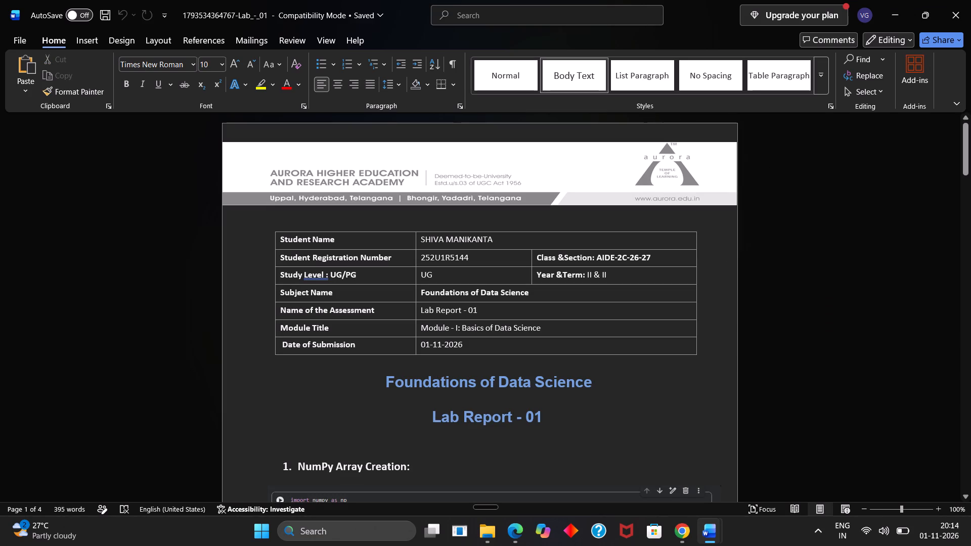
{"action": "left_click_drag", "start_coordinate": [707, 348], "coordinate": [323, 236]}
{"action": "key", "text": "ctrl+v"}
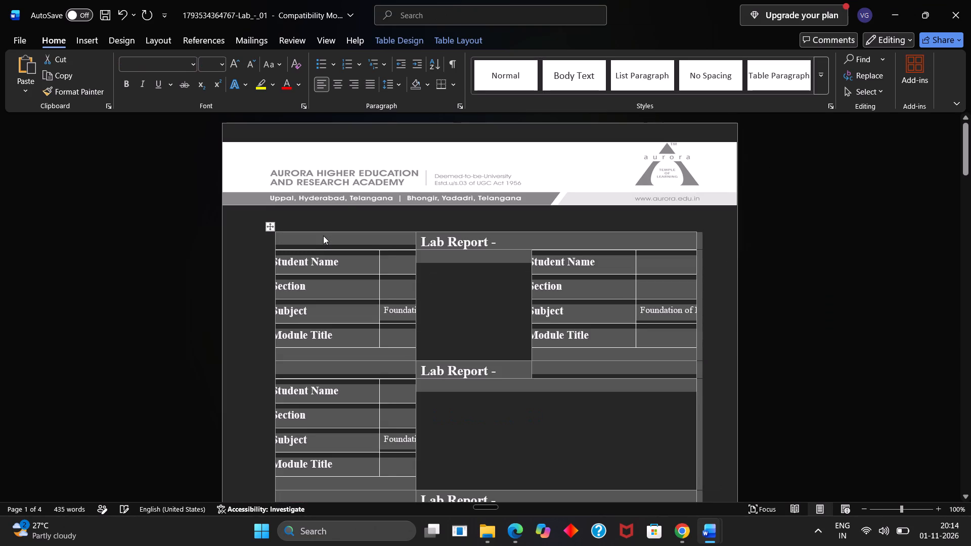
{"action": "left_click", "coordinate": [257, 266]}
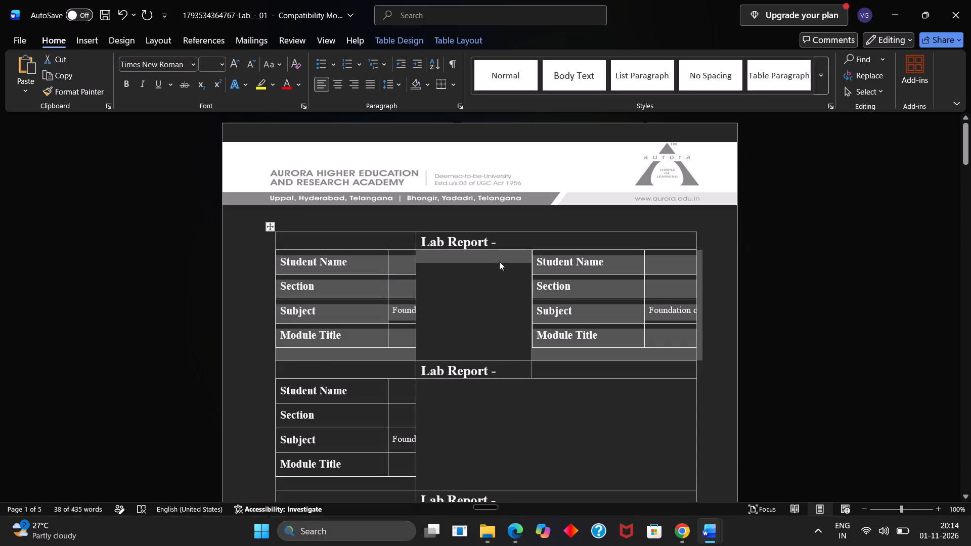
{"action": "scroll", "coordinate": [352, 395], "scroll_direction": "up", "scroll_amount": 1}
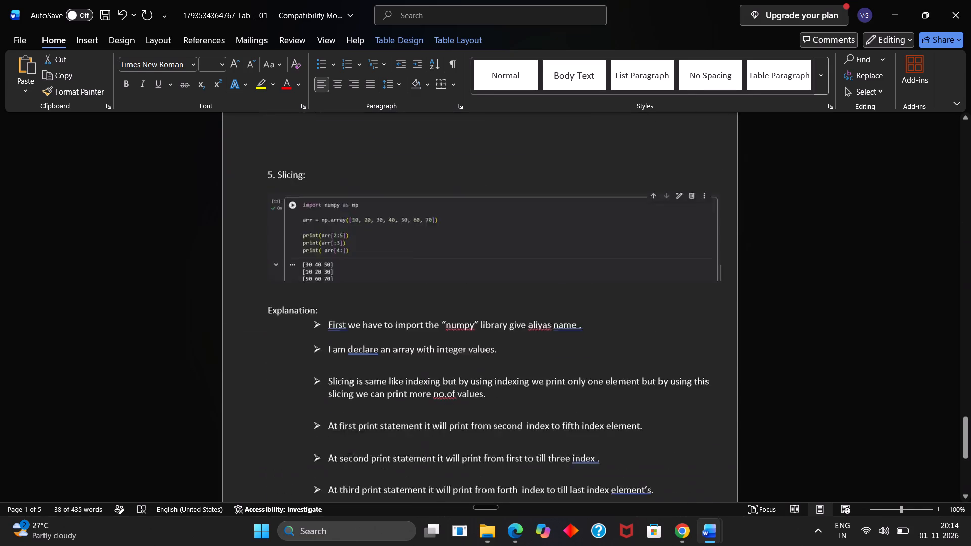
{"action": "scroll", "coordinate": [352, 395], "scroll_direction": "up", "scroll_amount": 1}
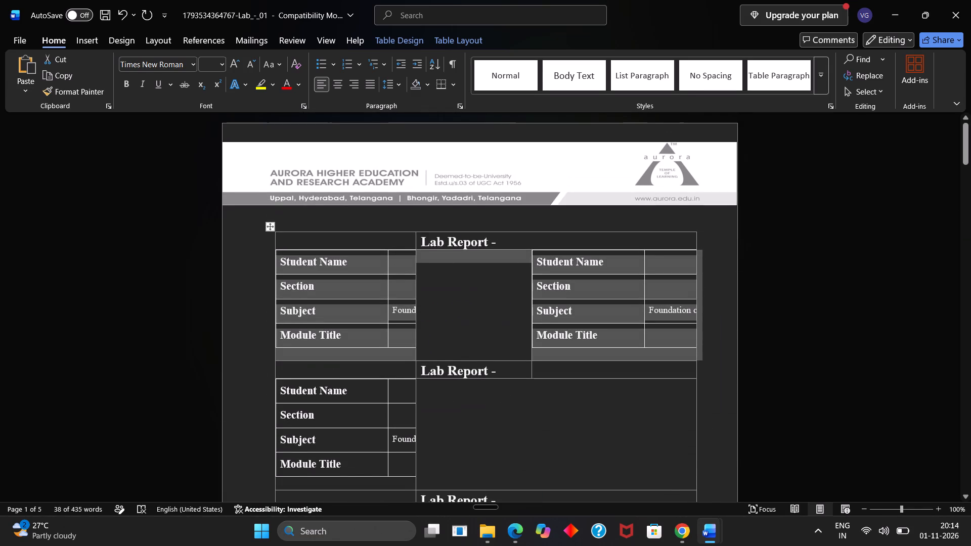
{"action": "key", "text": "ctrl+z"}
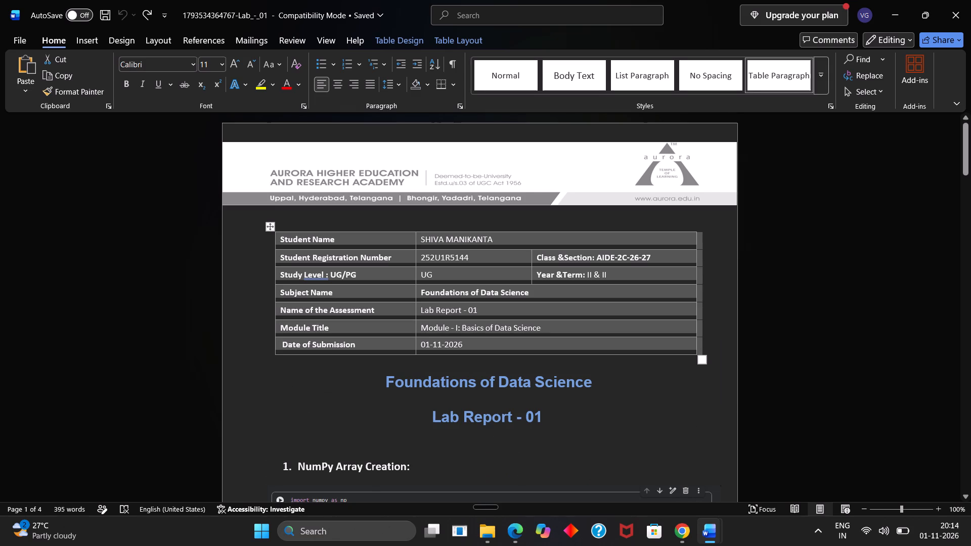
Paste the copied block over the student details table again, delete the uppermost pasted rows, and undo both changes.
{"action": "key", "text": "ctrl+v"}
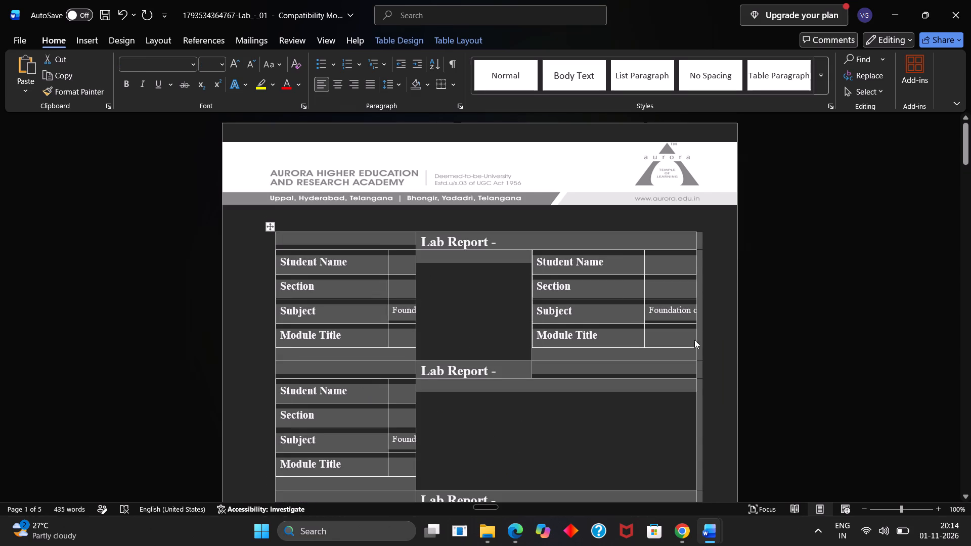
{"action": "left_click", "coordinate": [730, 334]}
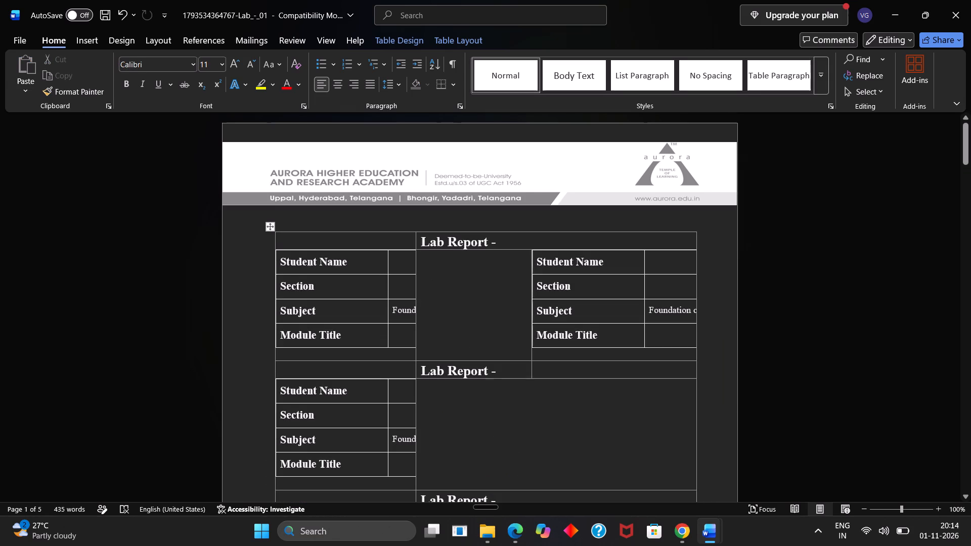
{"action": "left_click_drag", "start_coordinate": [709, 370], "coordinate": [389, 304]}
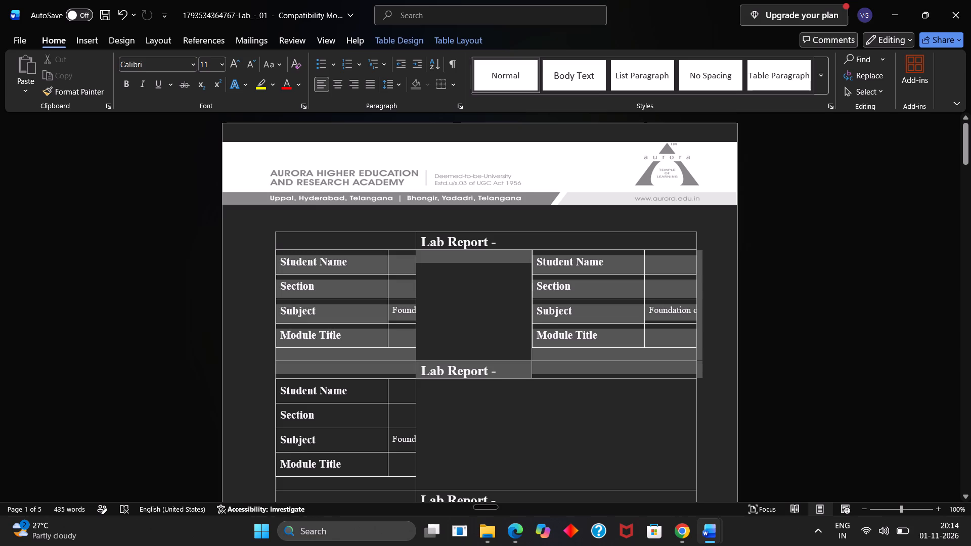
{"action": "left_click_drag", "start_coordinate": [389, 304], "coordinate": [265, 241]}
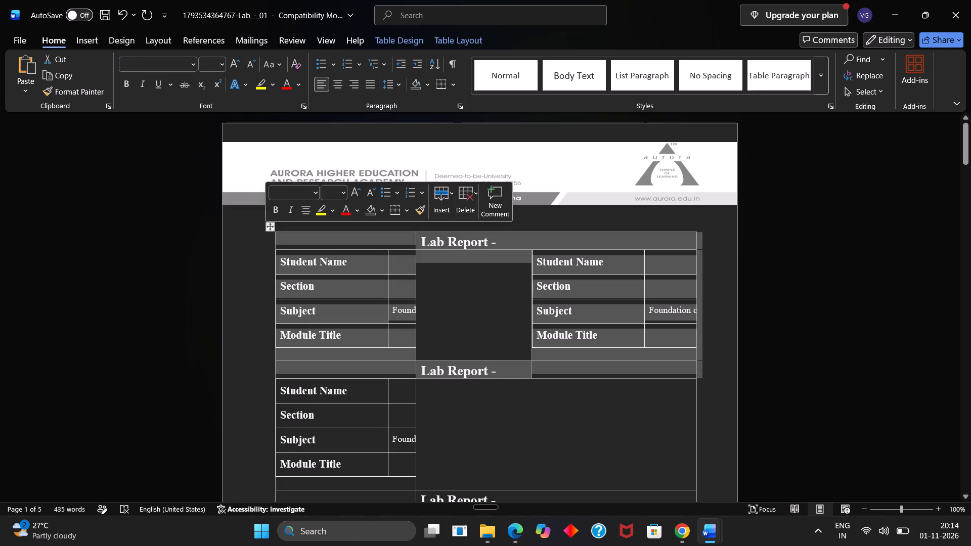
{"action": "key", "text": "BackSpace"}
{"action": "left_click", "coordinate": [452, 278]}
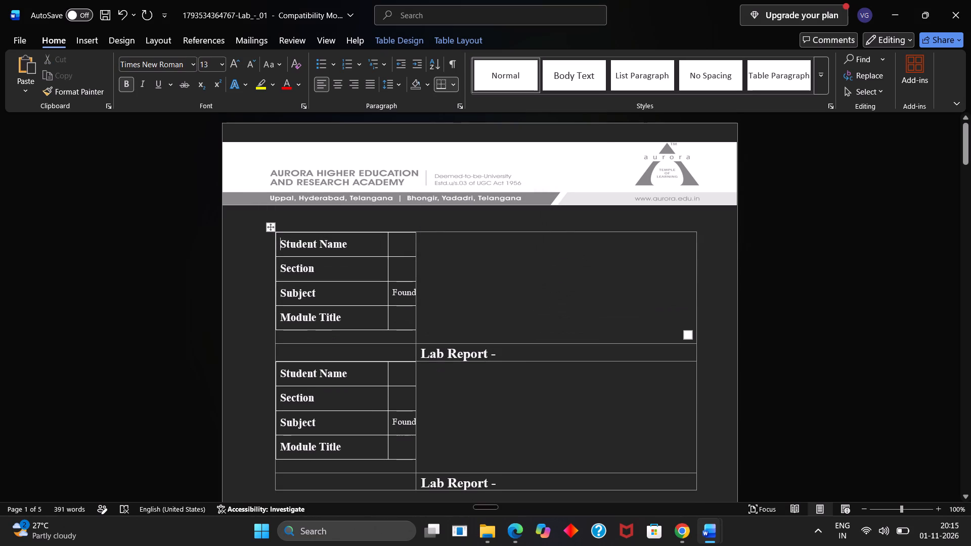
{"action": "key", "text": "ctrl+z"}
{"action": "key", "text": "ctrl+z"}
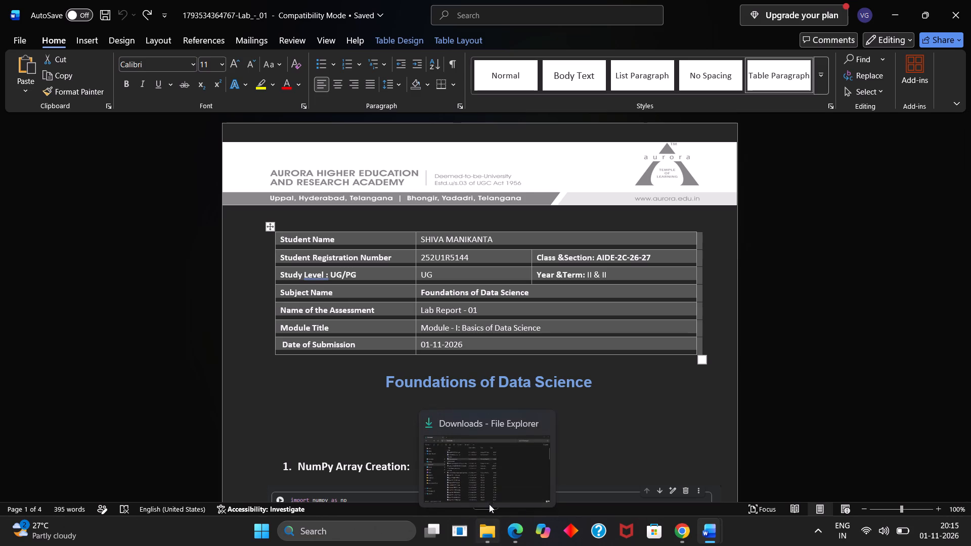
Copy only the student details table from Assignment_format, without its heading, and paste it above the old details table in Lab Report 01.
{"action": "left_click", "coordinate": [489, 496]}
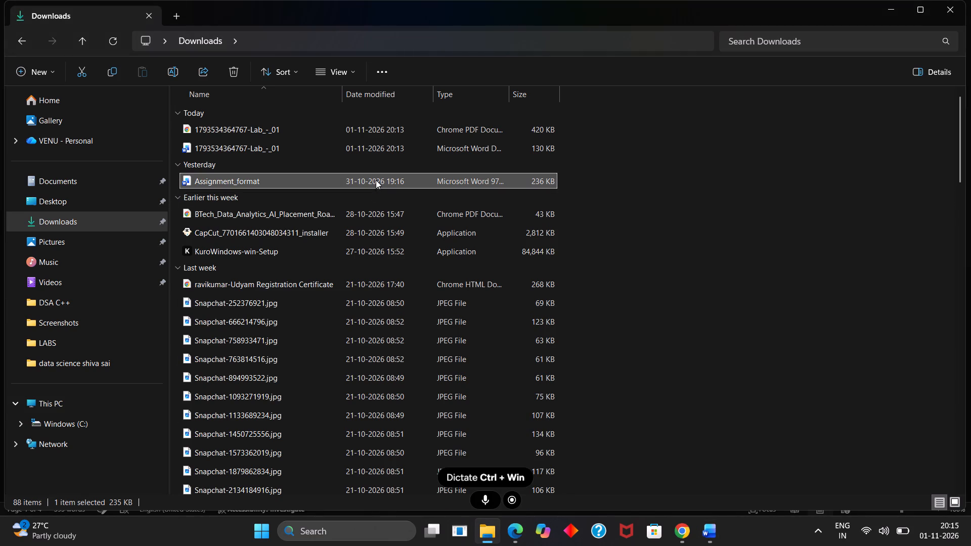
{"action": "left_click", "coordinate": [376, 179]}
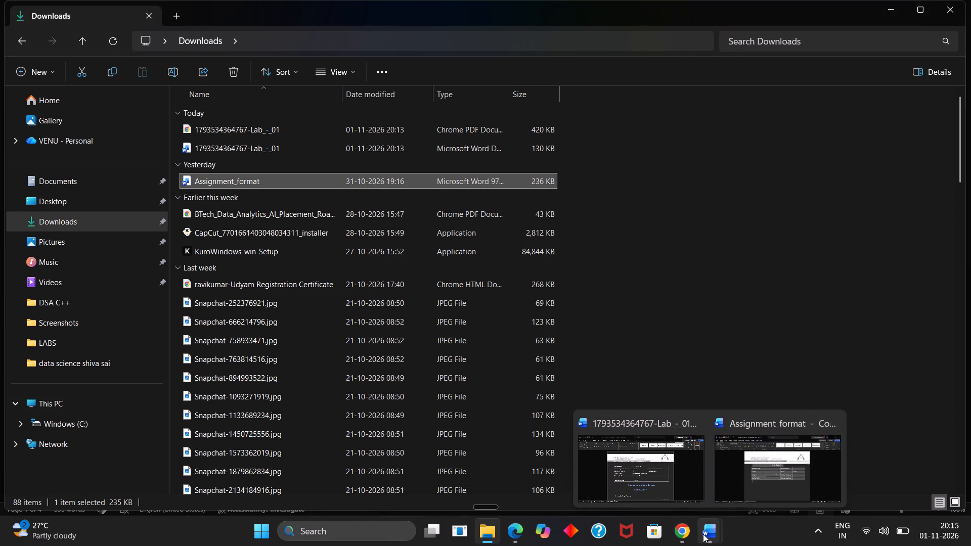
{"action": "left_click", "coordinate": [752, 484]}
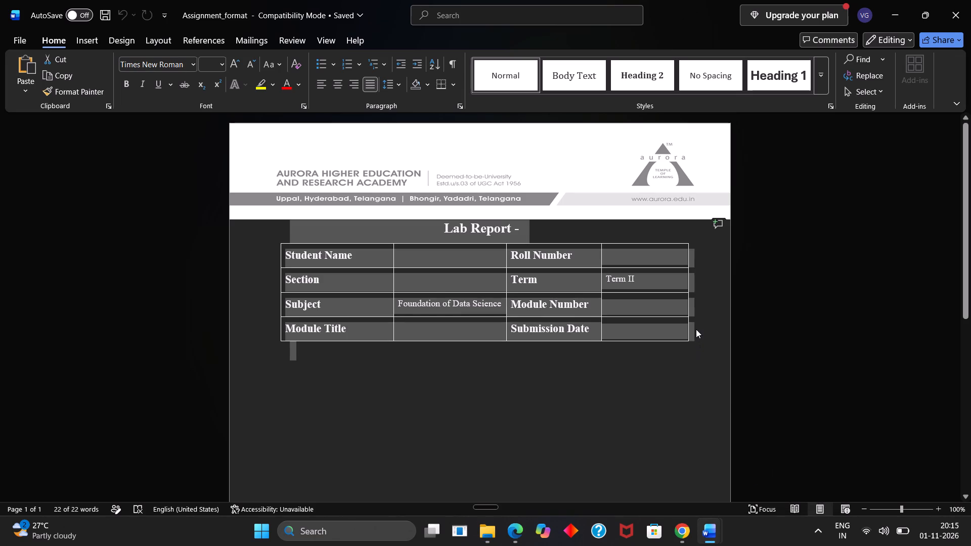
{"action": "left_click", "coordinate": [696, 328]}
{"action": "left_click_drag", "start_coordinate": [696, 328], "coordinate": [598, 275]}
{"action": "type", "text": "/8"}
{"action": "left_click_drag", "start_coordinate": [598, 275], "coordinate": [351, 242]}
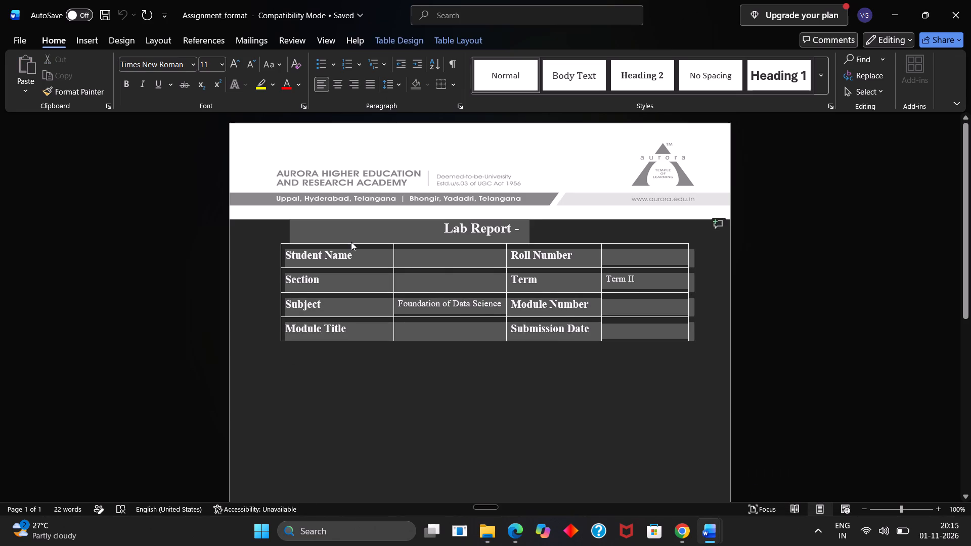
{"action": "left_click_drag", "start_coordinate": [351, 242], "coordinate": [332, 256]}
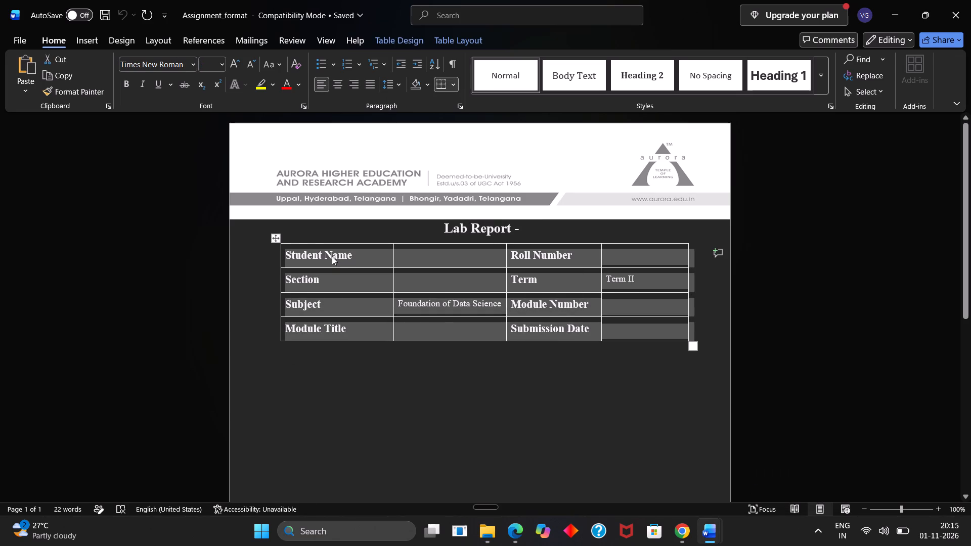
{"action": "key", "text": "ctrl+c"}
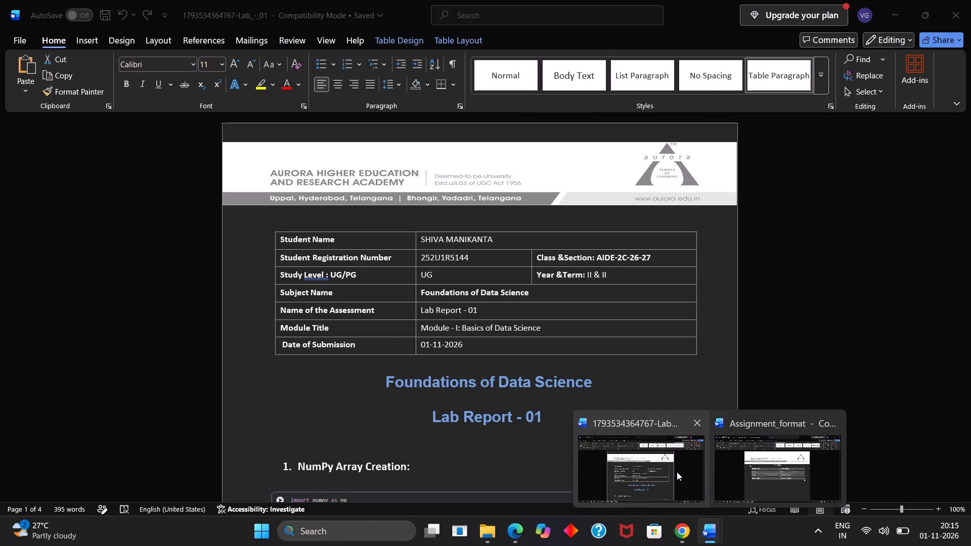
{"action": "left_click", "coordinate": [677, 472]}
{"action": "key", "text": "ctrl+v"}
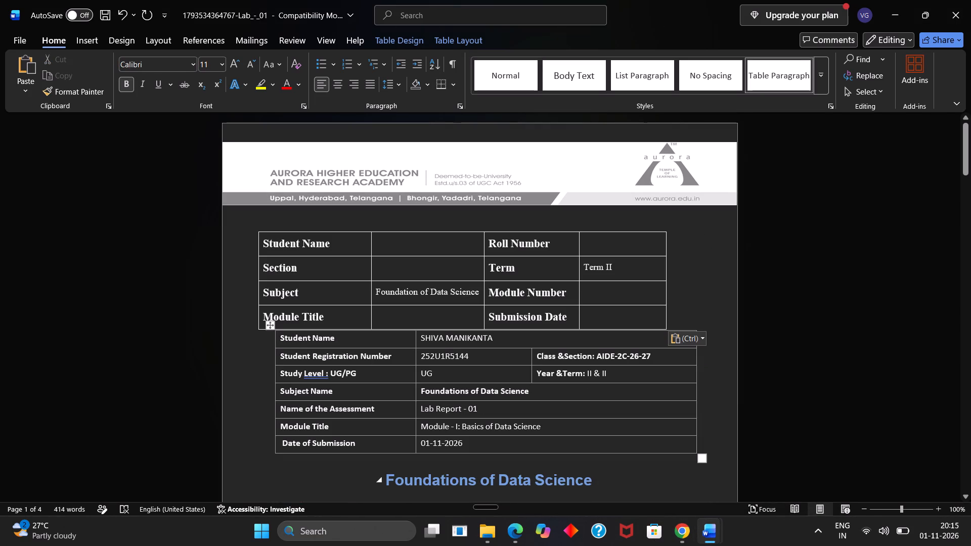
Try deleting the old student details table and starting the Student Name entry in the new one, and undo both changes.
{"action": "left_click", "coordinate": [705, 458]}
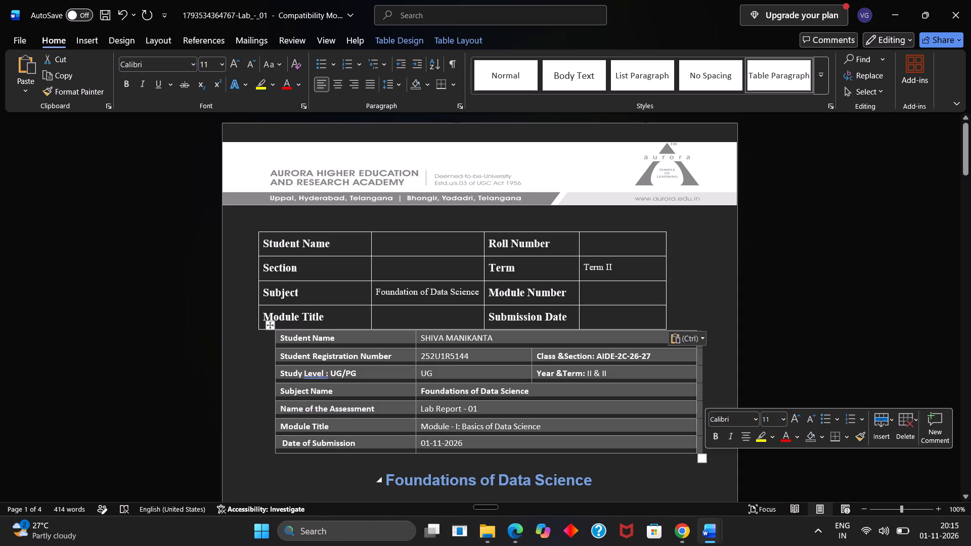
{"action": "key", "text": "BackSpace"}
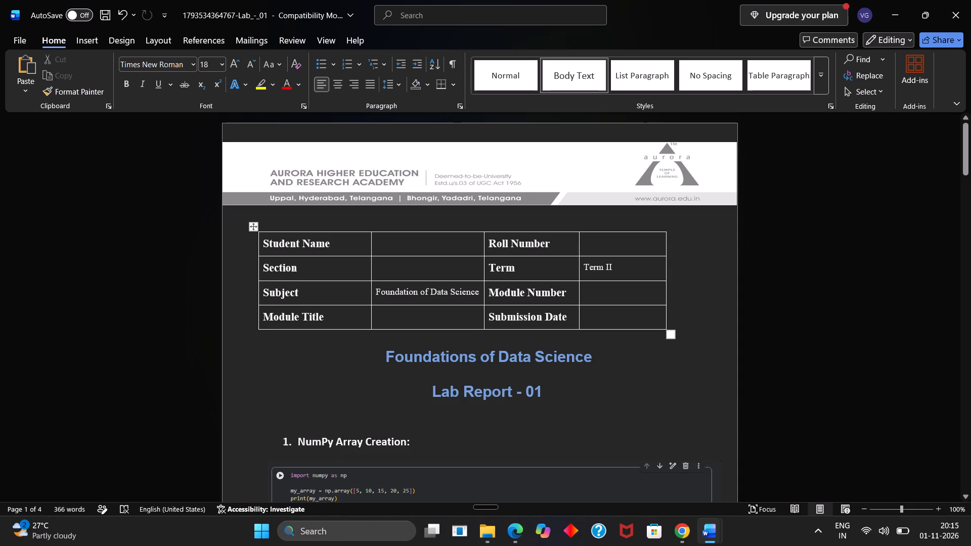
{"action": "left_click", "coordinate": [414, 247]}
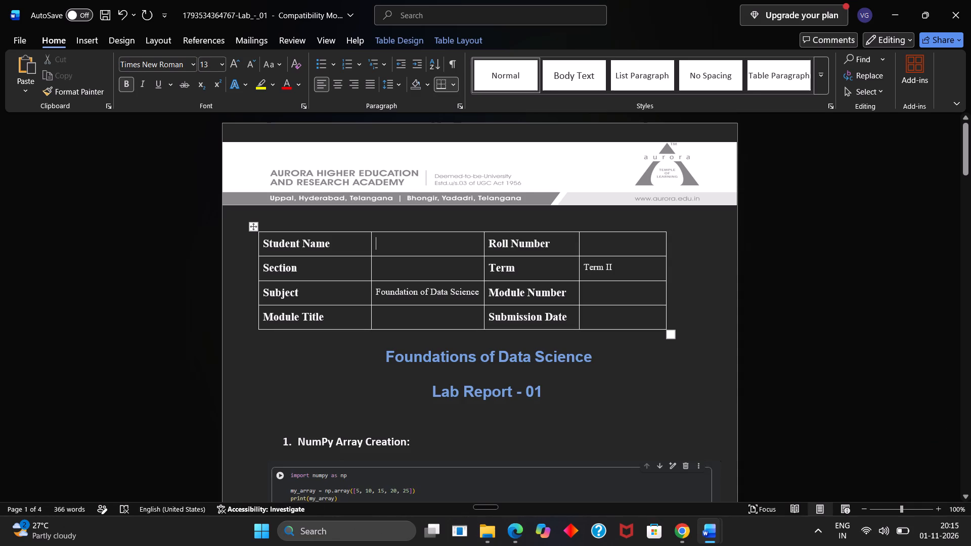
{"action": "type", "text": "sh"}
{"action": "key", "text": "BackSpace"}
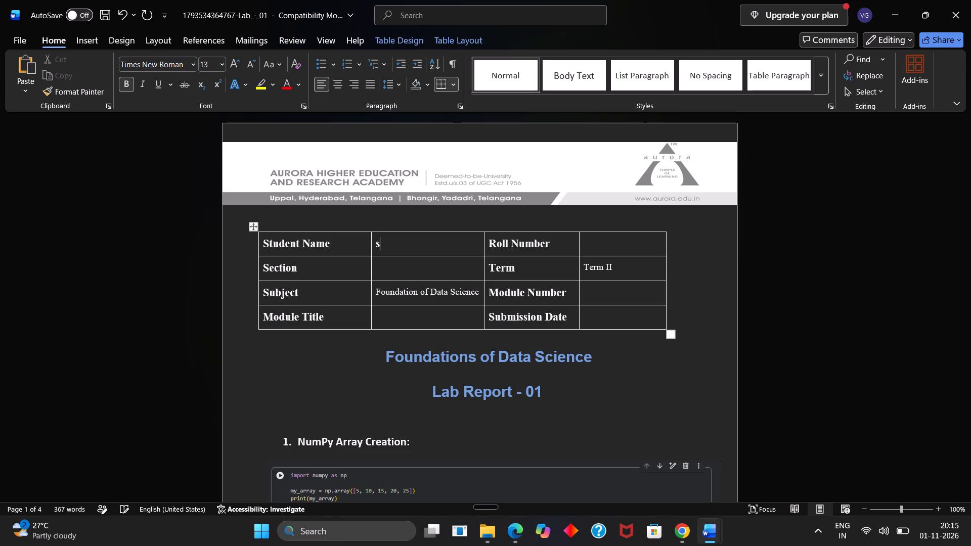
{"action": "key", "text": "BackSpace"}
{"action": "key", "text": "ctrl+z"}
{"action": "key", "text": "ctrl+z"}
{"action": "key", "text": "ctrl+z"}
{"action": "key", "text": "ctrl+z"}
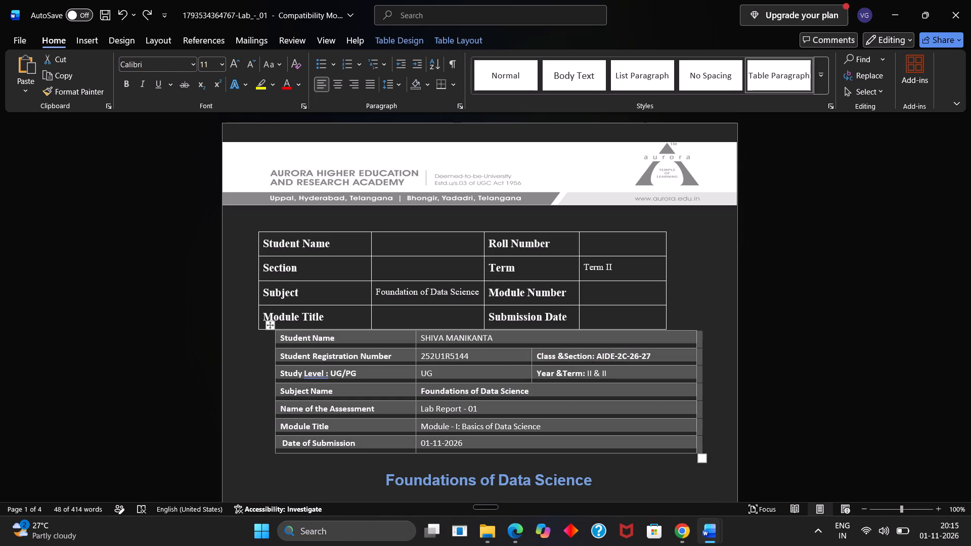
Fill the new table's Student Name and Roll Number cells with the name and registration number shown in the old table.
{"action": "left_click", "coordinate": [414, 247]}
{"action": "left_click", "coordinate": [414, 247]}
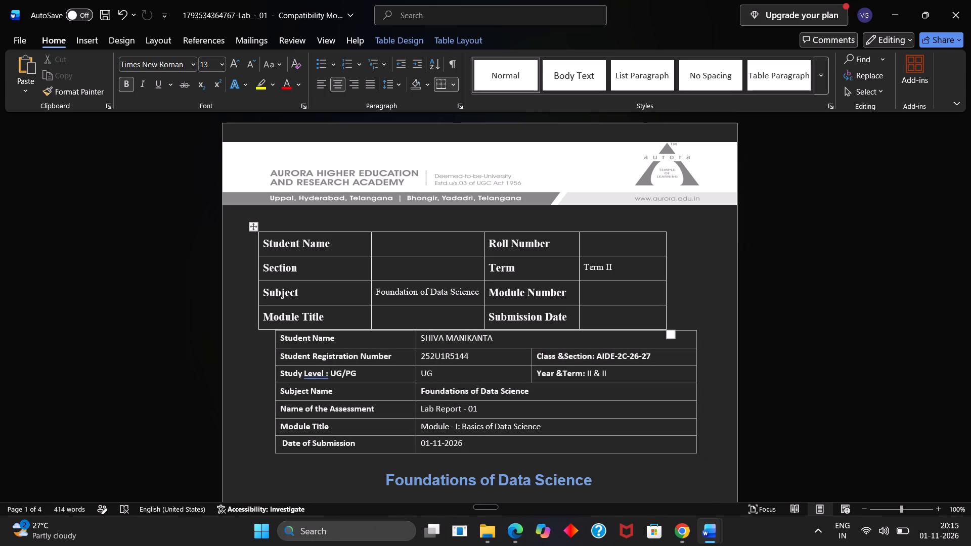
{"action": "key", "text": "BackSpace"}
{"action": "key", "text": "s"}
{"action": "key", "text": "BackSpace"}
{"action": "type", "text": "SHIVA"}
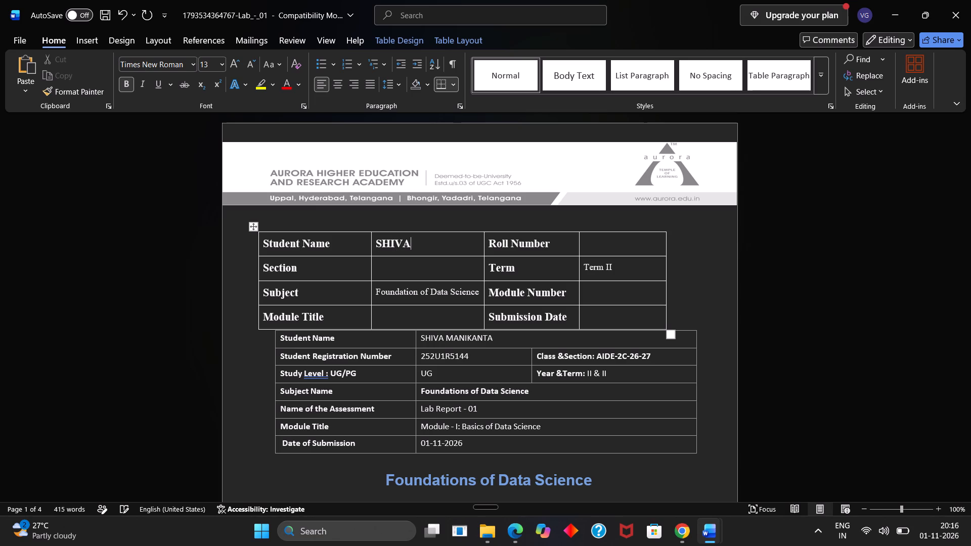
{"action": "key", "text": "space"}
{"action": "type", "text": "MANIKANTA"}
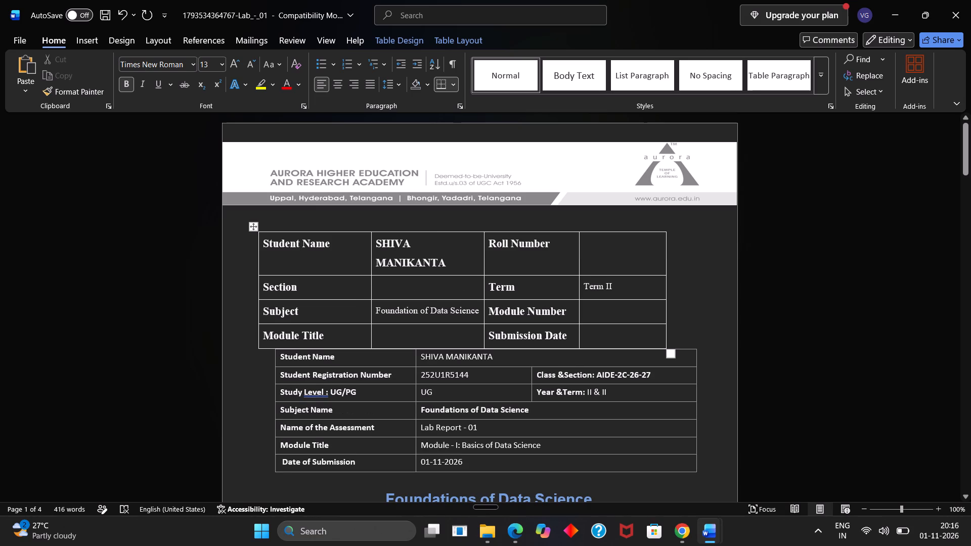
{"action": "left_click", "coordinate": [596, 252]}
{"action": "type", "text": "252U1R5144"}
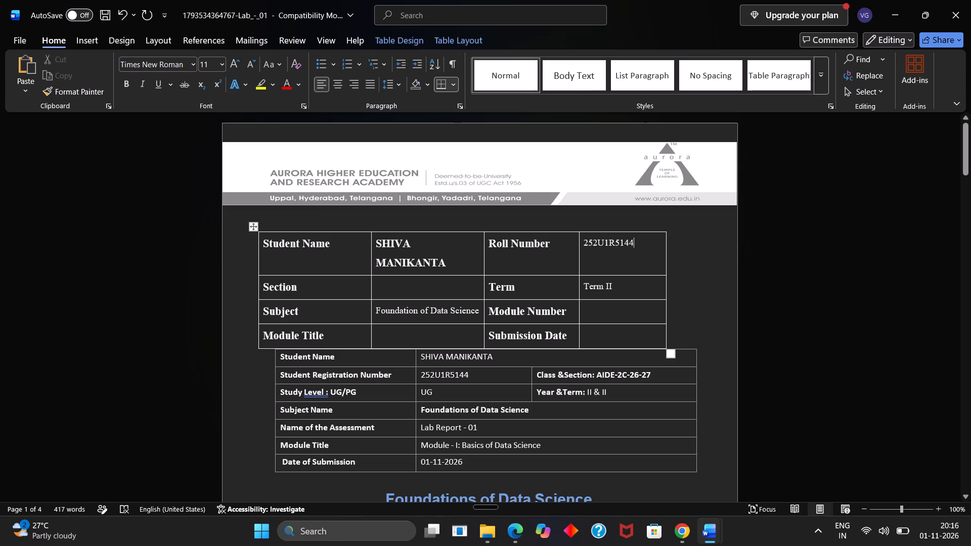
Copy AIDE-2C-26-27 from the old table into the new table's Section cell, and enter I as the Module Number.
{"action": "left_click", "coordinate": [401, 289]}
{"action": "left_click_drag", "start_coordinate": [660, 373], "coordinate": [639, 373]}
{"action": "left_click_drag", "start_coordinate": [639, 373], "coordinate": [596, 375]}
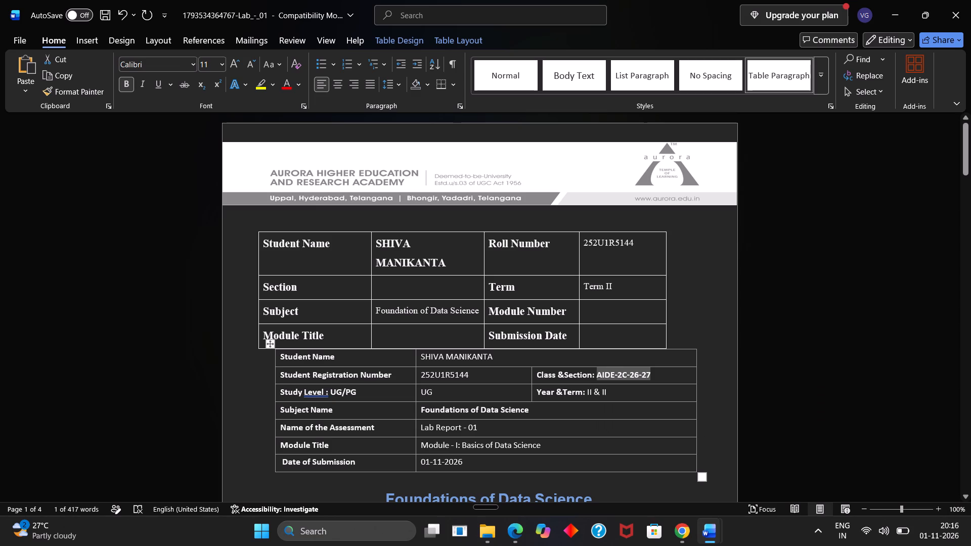
{"action": "key", "text": "ctrl+c"}
{"action": "left_click", "coordinate": [456, 290]}
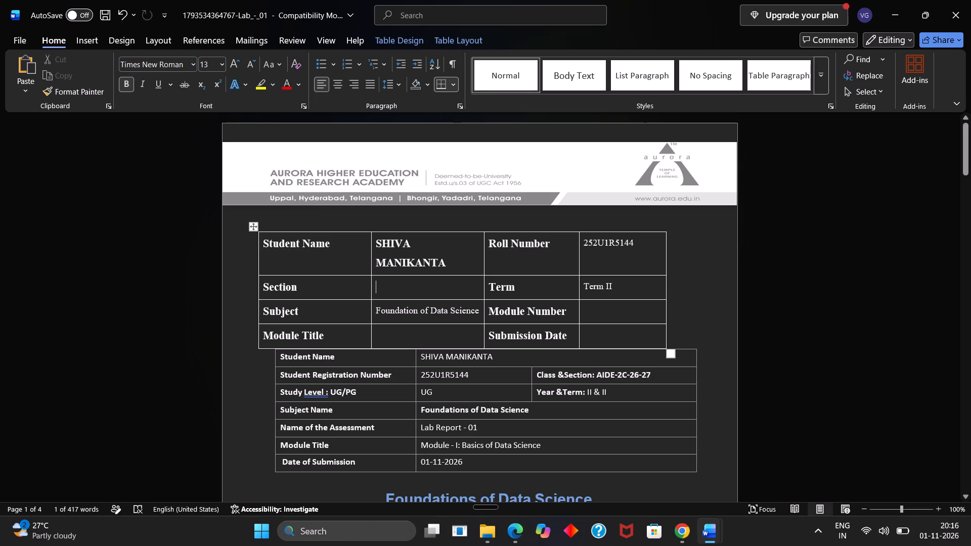
{"action": "key", "text": "ctrl+v"}
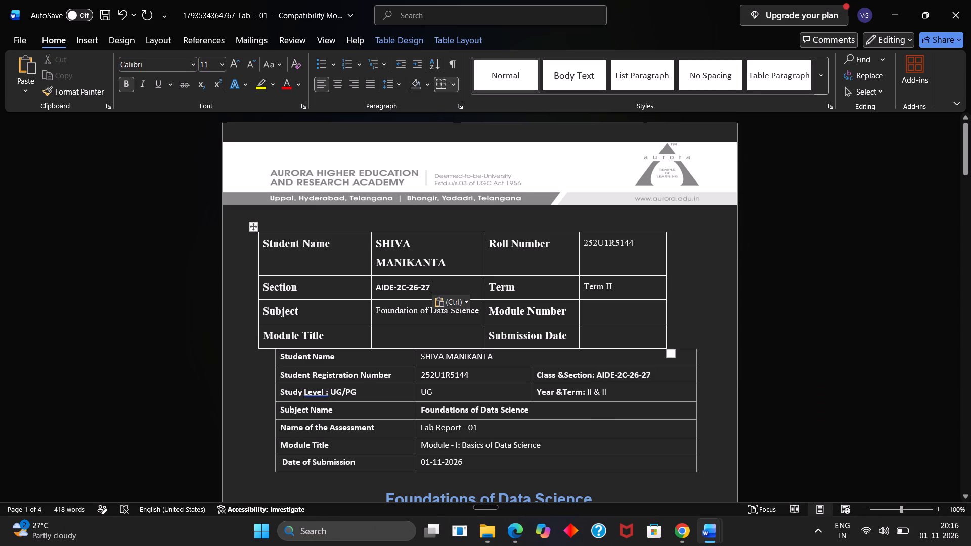
{"action": "left_click", "coordinate": [609, 313]}
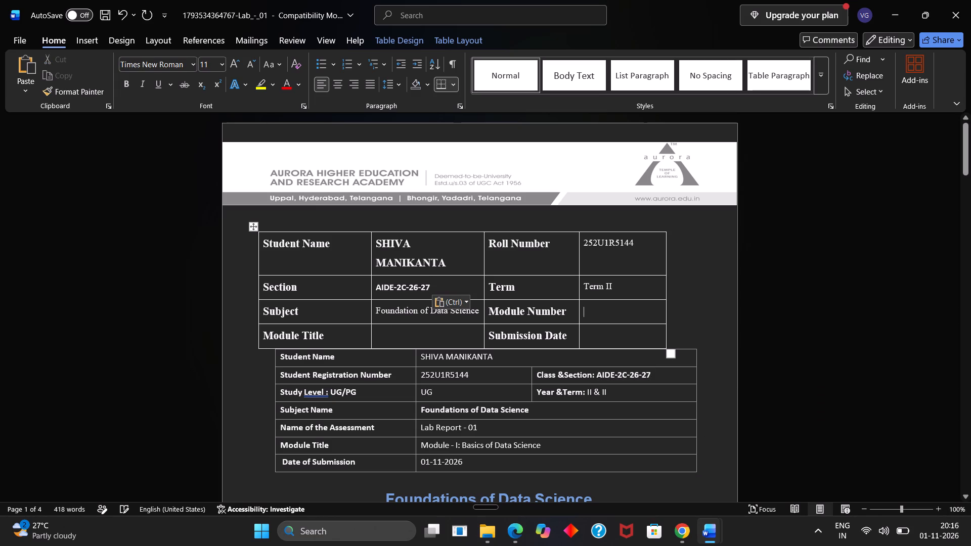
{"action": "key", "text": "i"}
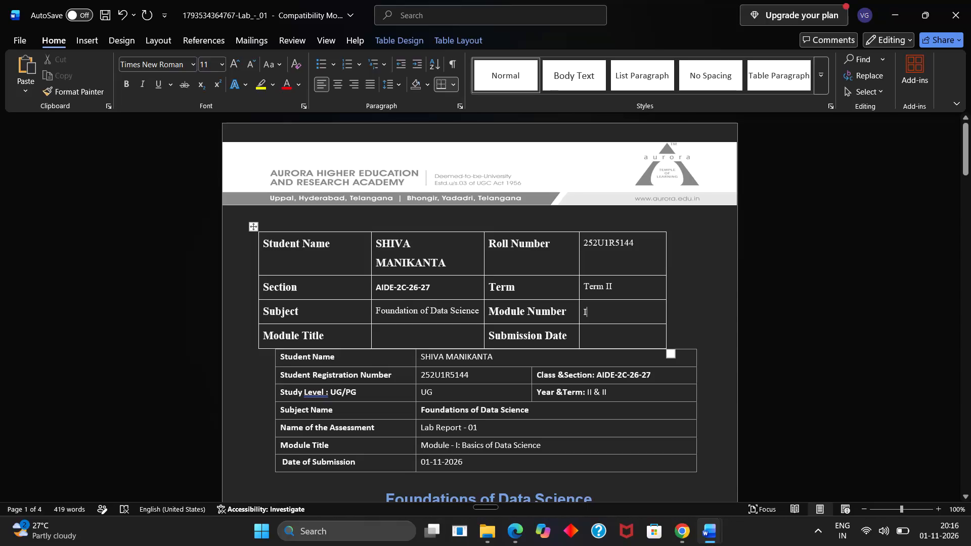
Copy "Module - I: Basics of Data Science" from the old table into the new table's Module Title cell.
{"action": "left_click", "coordinate": [421, 344]}
{"action": "left_click_drag", "start_coordinate": [544, 445], "coordinate": [430, 444]}
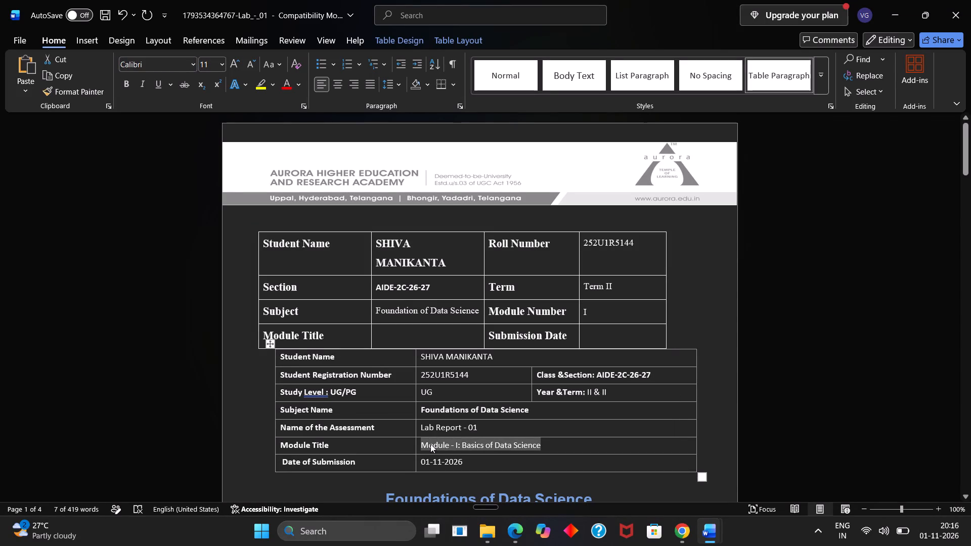
{"action": "key", "text": "ctrl+c"}
{"action": "left_click", "coordinate": [400, 340]}
{"action": "key", "text": "ctrl+v"}
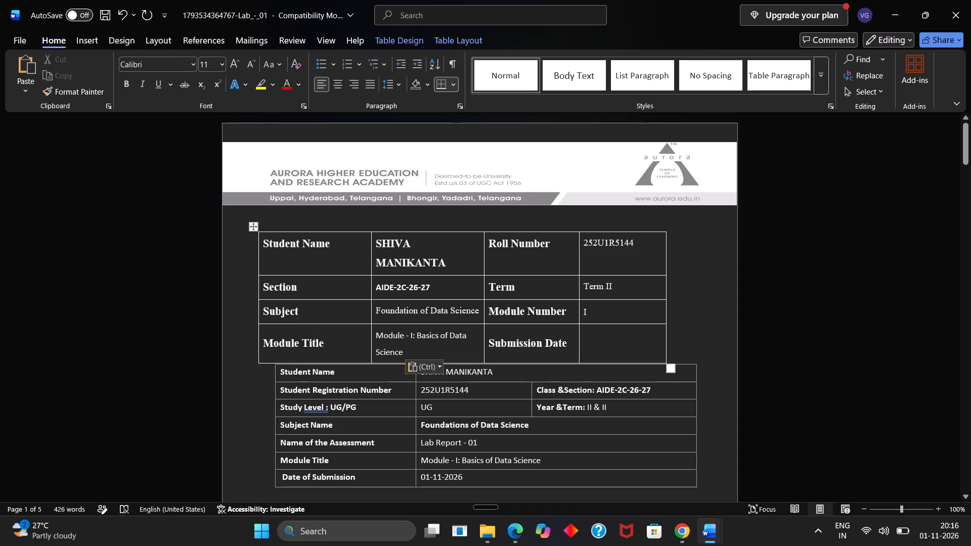
Remove the "Module - I:" prefix from the new table's Module Title, leaving "Basics of Data Science".
{"action": "left_click", "coordinate": [417, 336]}
{"action": "key", "text": "BackSpace"}
{"action": "key", "text": "BackSpace"}
{"action": "key", "text": "BackSpace"}
{"action": "key", "text": "BackSpace"}
{"action": "key", "text": "BackSpace"}
{"action": "key", "text": "BackSpace"}
{"action": "key", "text": "BackSpace"}
{"action": "key", "text": "BackSpace"}
{"action": "key", "text": "BackSpace"}
{"action": "key", "text": "BackSpace"}
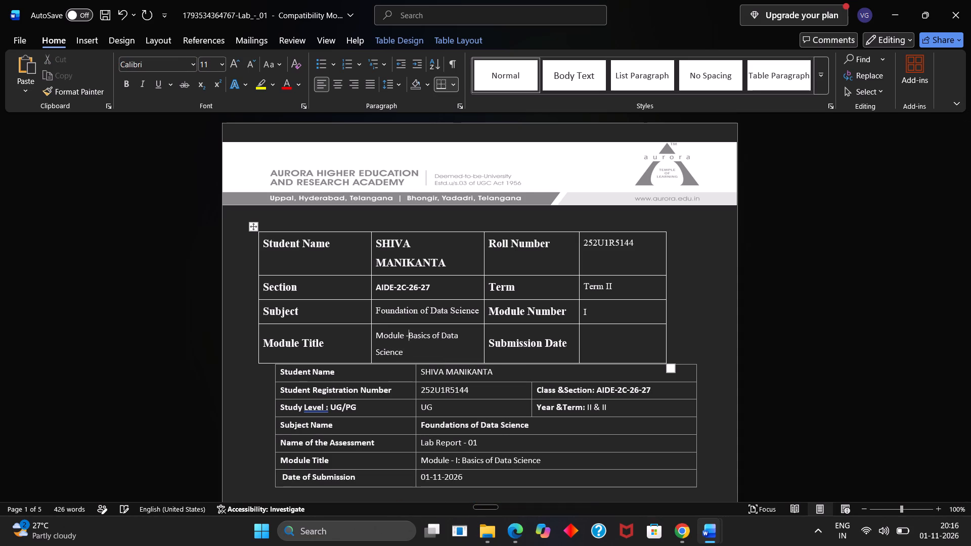
{"action": "key", "text": "BackSpace"}
{"action": "key", "text": "BackSpace"}
{"action": "key", "text": "BackSpace"}
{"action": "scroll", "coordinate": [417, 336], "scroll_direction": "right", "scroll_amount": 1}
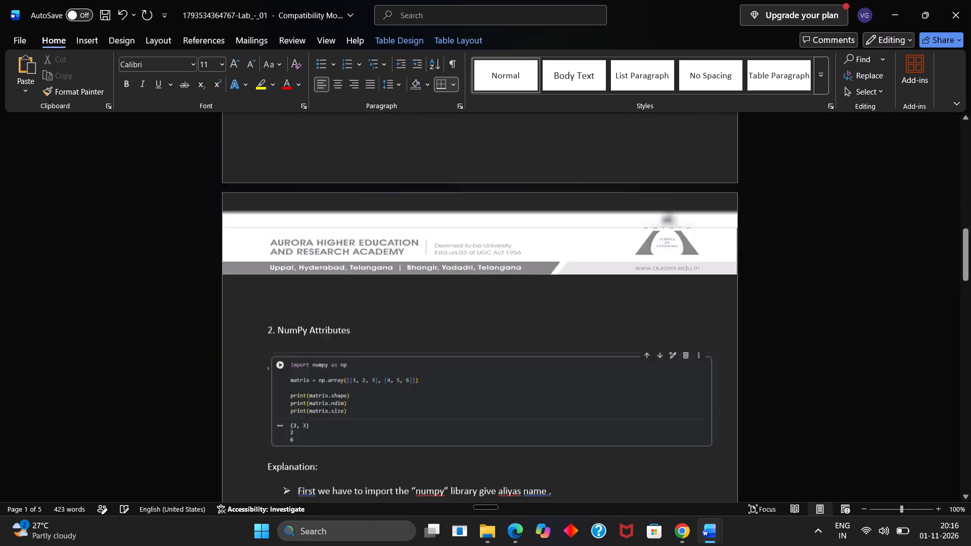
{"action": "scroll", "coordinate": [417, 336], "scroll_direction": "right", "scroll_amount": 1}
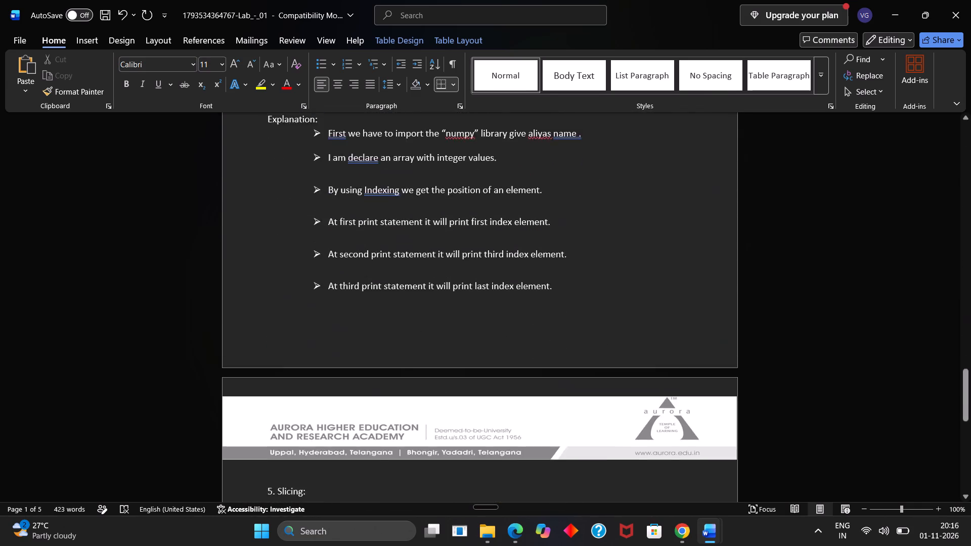
Enter 01-11-2026 in the new table's Submission Date cell.
{"action": "scroll", "coordinate": [417, 336], "scroll_direction": "up", "scroll_amount": 10}
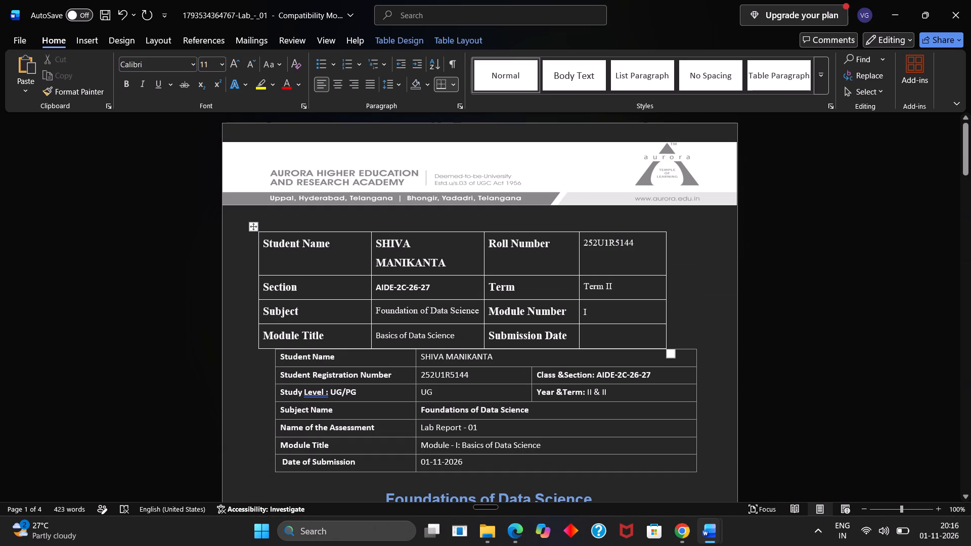
{"action": "left_click", "coordinate": [582, 337]}
{"action": "left_click", "coordinate": [586, 337]}
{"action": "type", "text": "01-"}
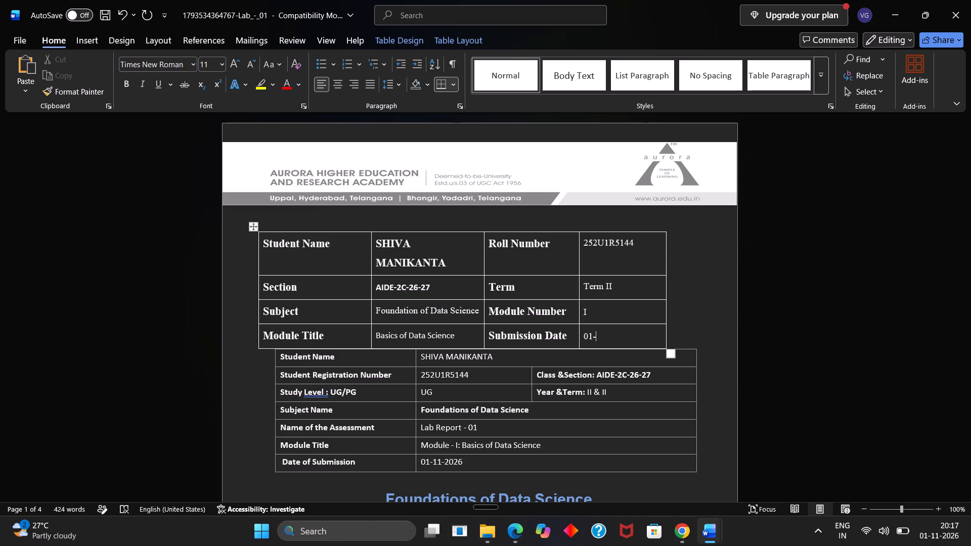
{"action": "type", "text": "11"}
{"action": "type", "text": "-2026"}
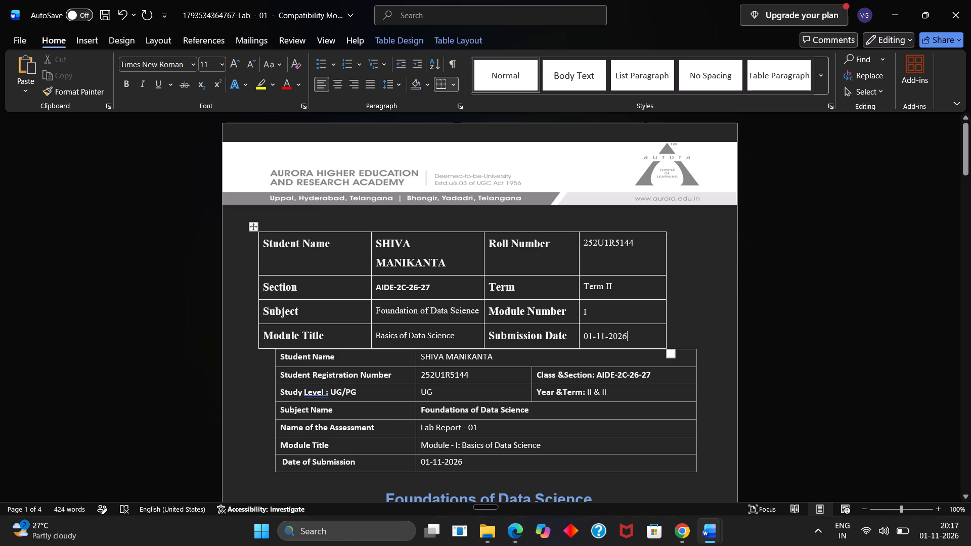
Delete the entire old details table below the new one.
{"action": "left_click", "coordinate": [690, 462]}
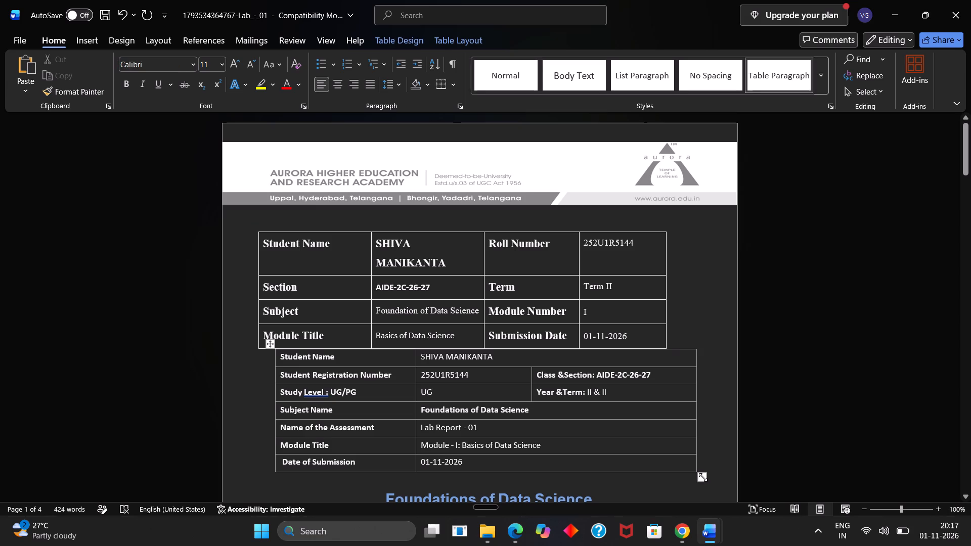
{"action": "left_click", "coordinate": [703, 477]}
{"action": "key", "text": "BackSpace"}
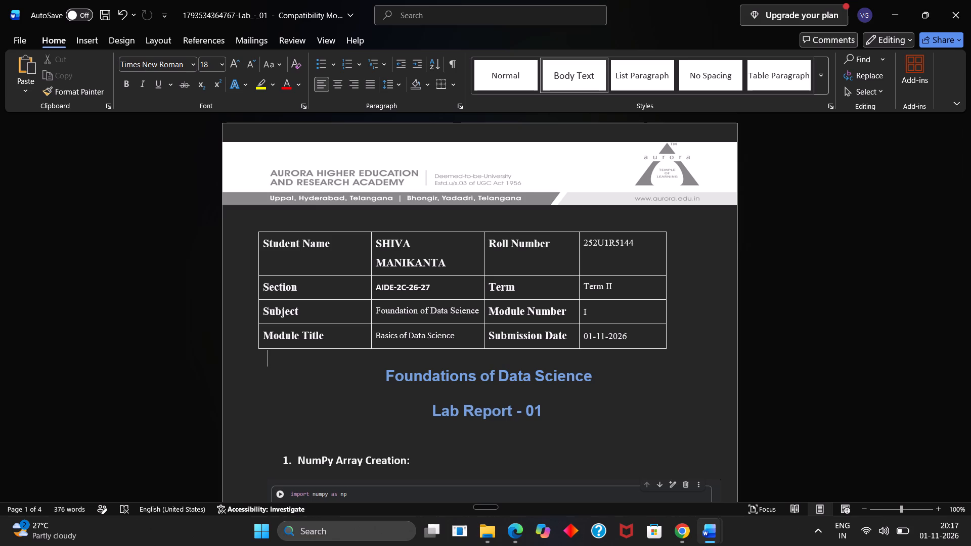
Add a blank line above the details table and write the heading "LAB - 01" near its centre.
{"action": "scroll", "coordinate": [595, 437], "scroll_direction": "up", "scroll_amount": 3}
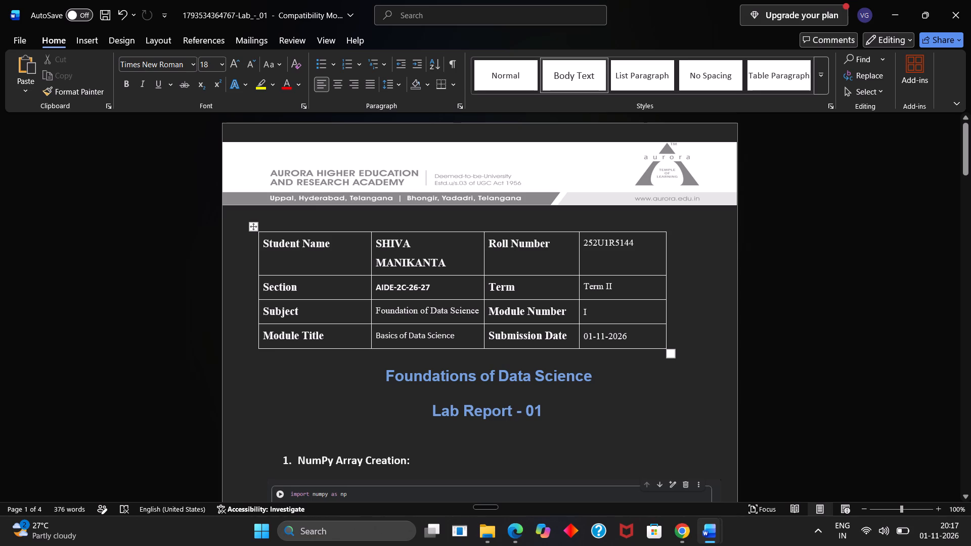
{"action": "left_click", "coordinate": [402, 220]}
{"action": "key", "text": "Return"}
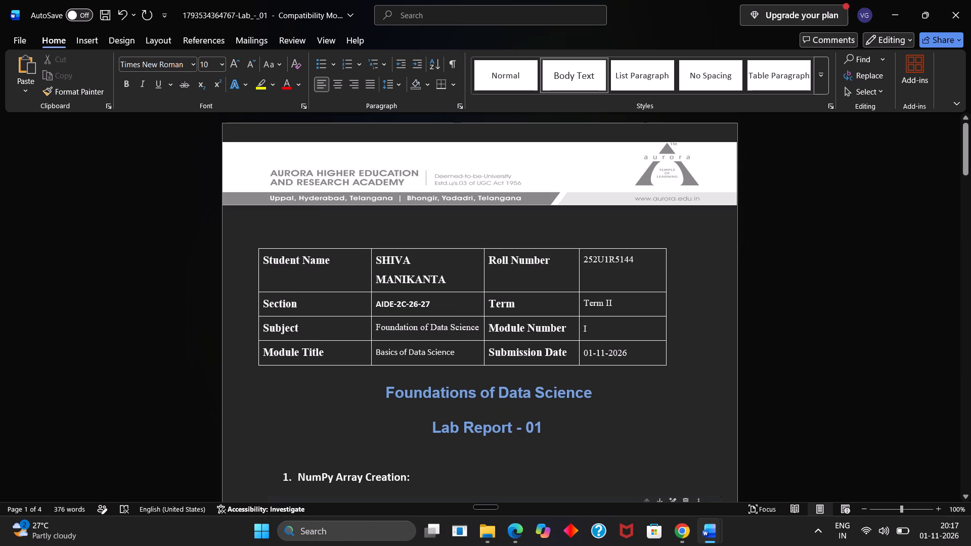
{"action": "double_click", "coordinate": [424, 234]}
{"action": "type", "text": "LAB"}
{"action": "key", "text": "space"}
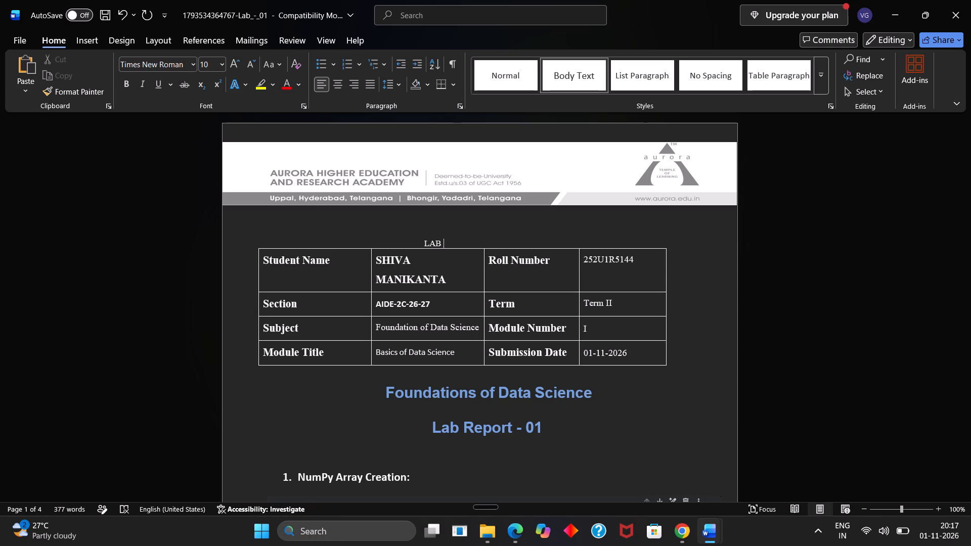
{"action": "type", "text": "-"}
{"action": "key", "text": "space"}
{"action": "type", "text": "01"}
Make the "LAB - 01" heading bold and enlarge it to 22 pt.
{"action": "left_click_drag", "start_coordinate": [462, 241], "coordinate": [460, 241]}
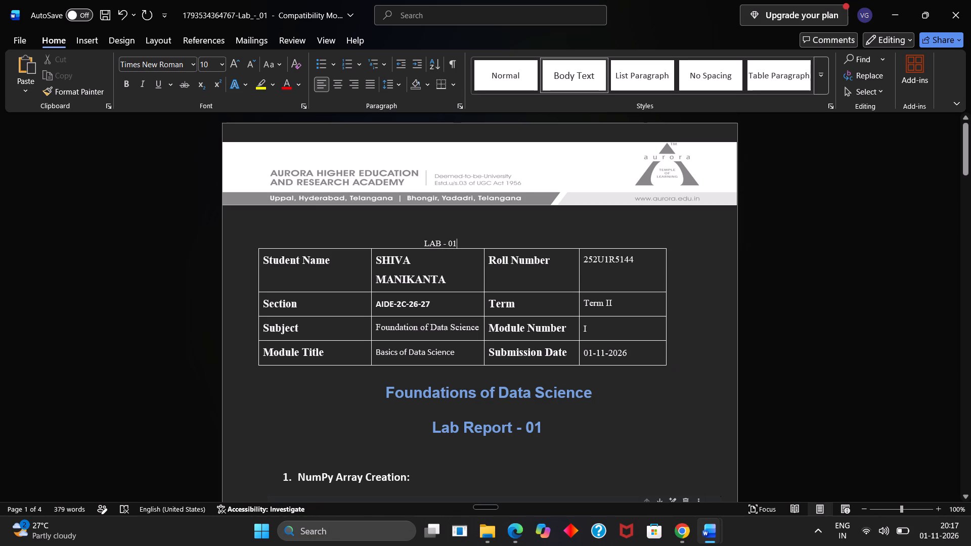
{"action": "left_click_drag", "start_coordinate": [460, 241], "coordinate": [427, 244]}
{"action": "left_click", "coordinate": [445, 225]}
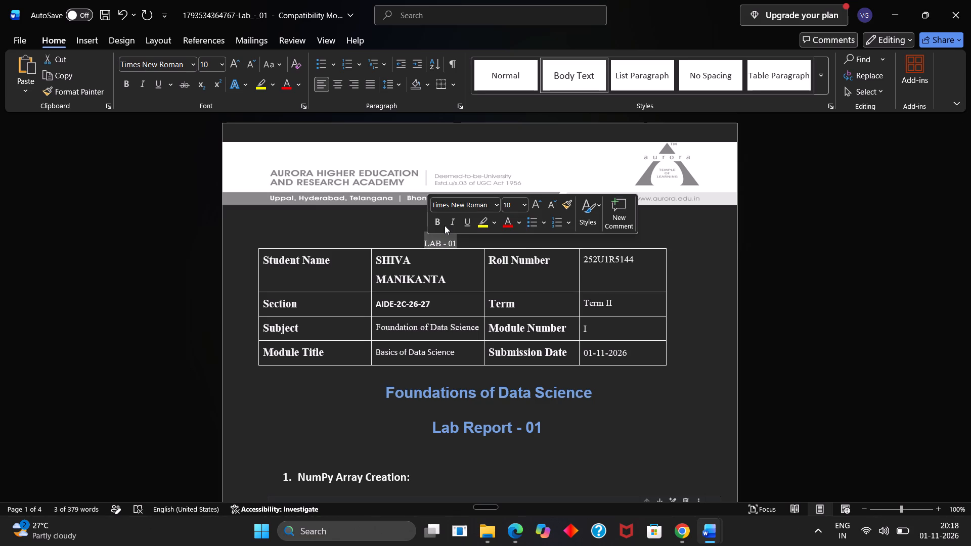
{"action": "left_click", "coordinate": [443, 224]}
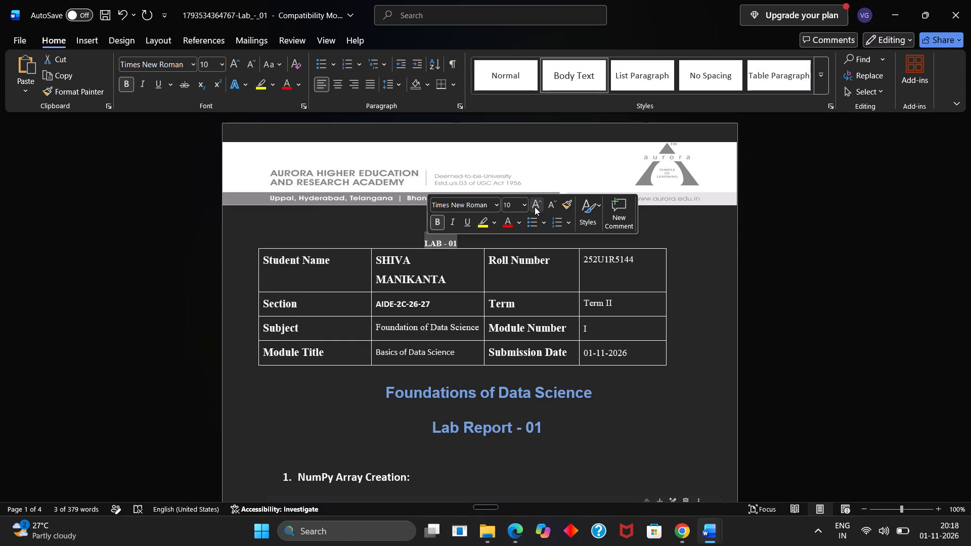
{"action": "double_click", "coordinate": [536, 206]}
{"action": "triple_click", "coordinate": [536, 206]}
{"action": "double_click", "coordinate": [536, 206]}
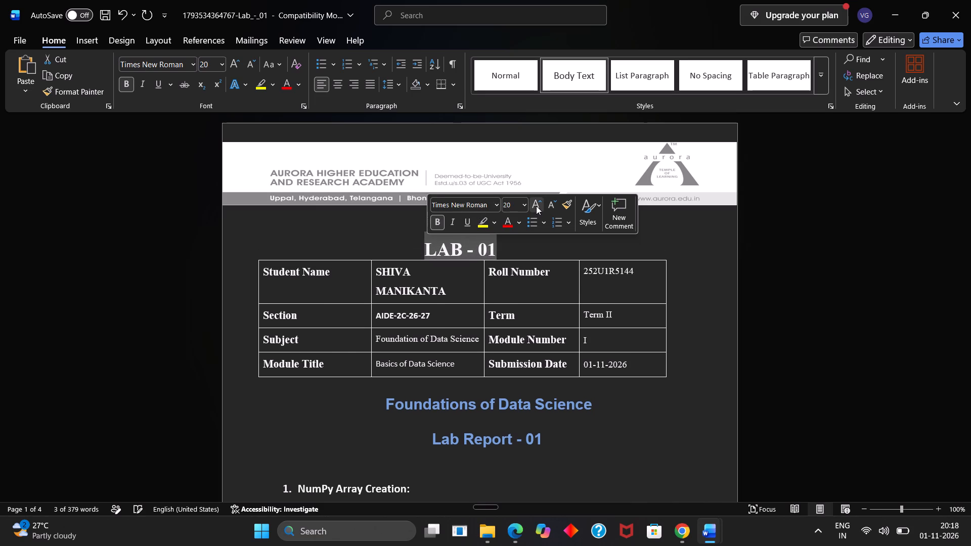
{"action": "left_click", "coordinate": [505, 243]}
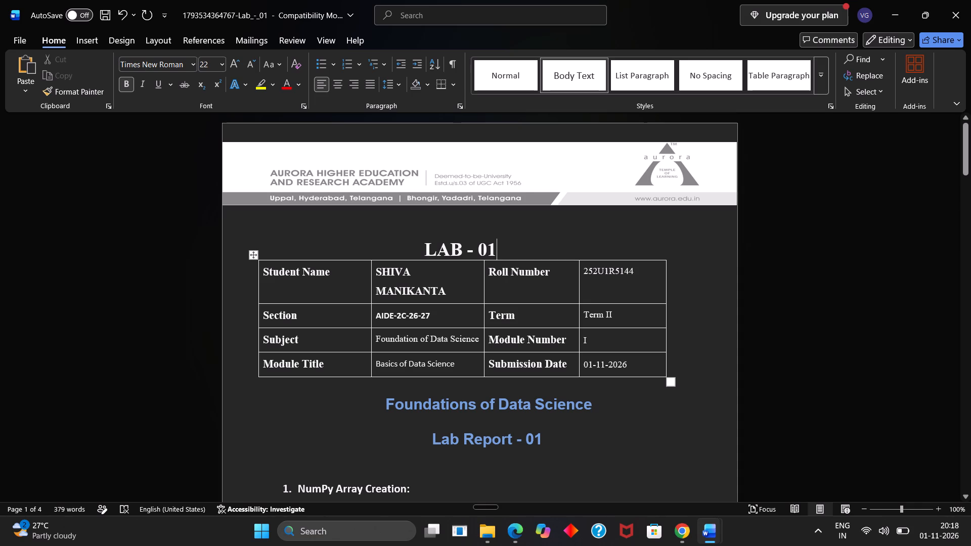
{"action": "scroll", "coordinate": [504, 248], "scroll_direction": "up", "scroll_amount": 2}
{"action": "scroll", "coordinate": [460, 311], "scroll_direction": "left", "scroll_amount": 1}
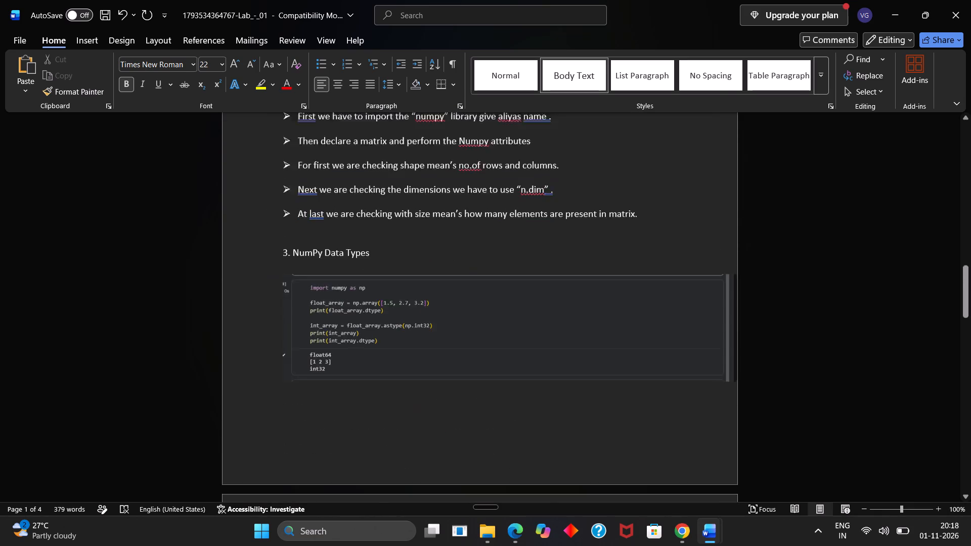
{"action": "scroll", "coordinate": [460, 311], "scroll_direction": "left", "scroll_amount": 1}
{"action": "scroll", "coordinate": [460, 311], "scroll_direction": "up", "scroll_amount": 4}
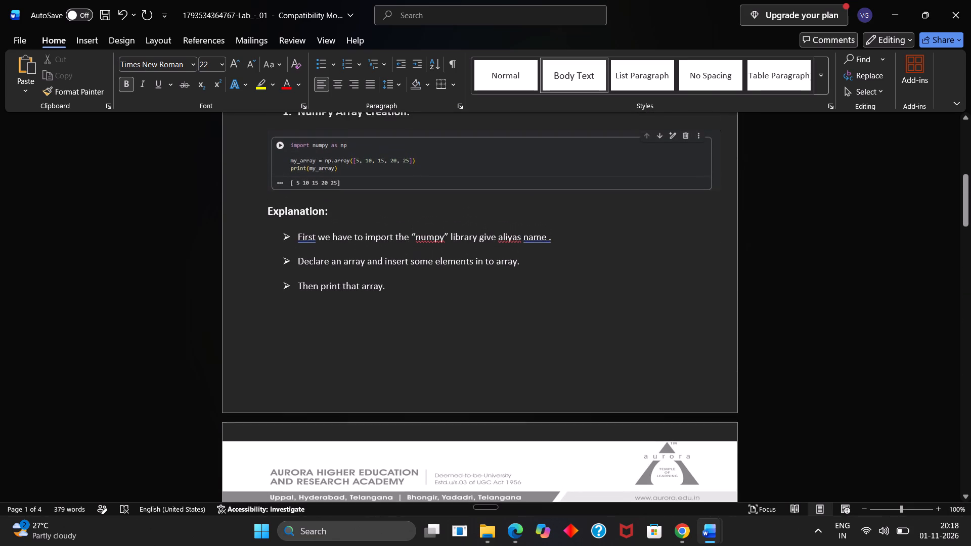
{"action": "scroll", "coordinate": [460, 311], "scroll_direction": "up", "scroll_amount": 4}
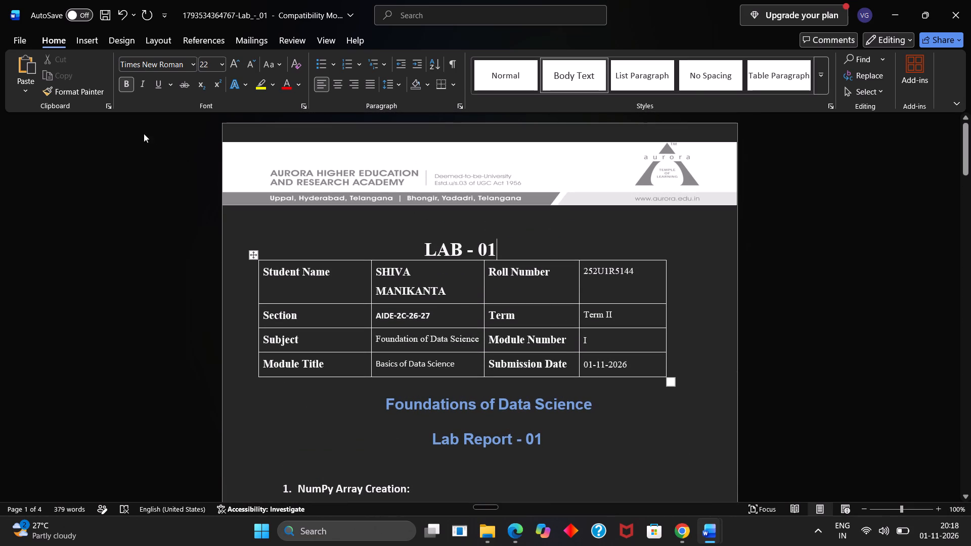
Export the document as a PDF named "LAB -01" in Downloads, and close the PDF preview that opens.
{"action": "left_click", "coordinate": [29, 37]}
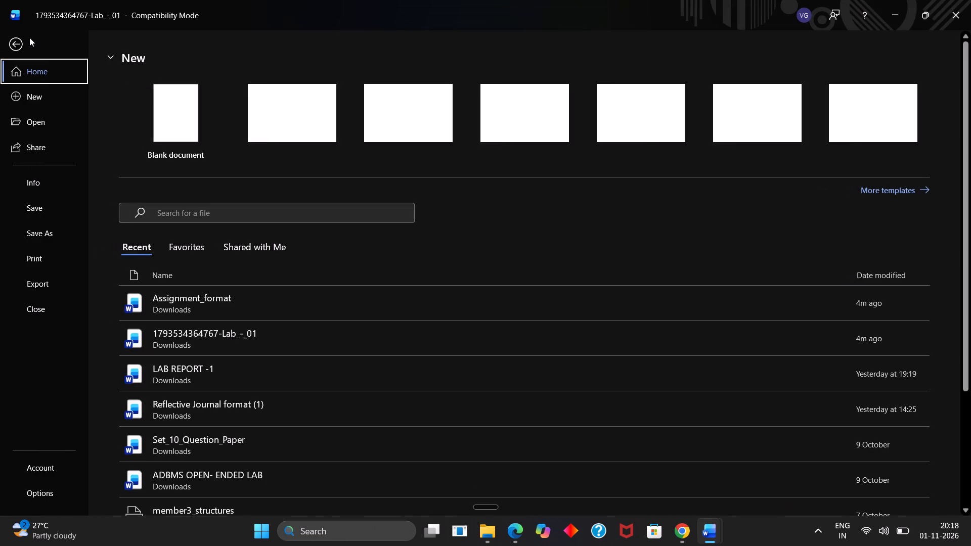
{"action": "left_click", "coordinate": [46, 281]}
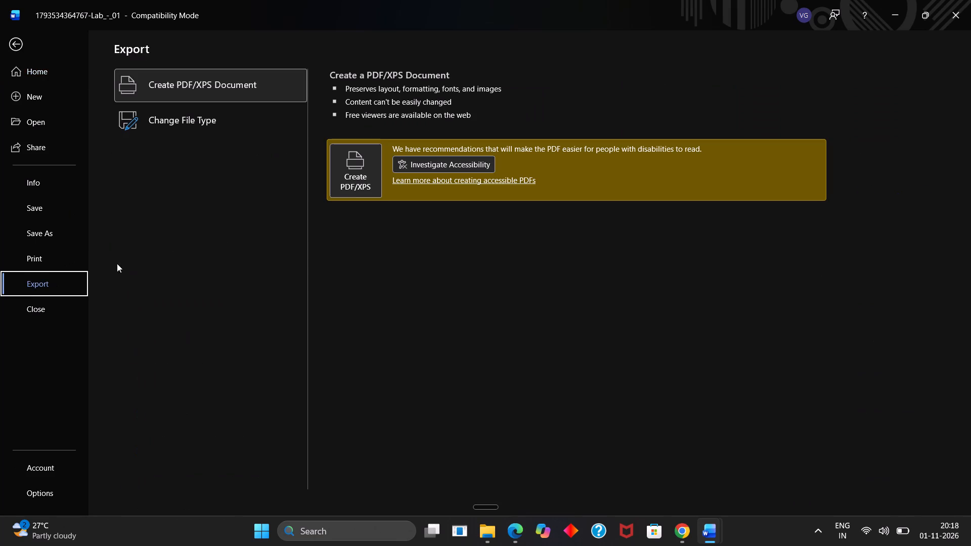
{"action": "left_click", "coordinate": [364, 164]}
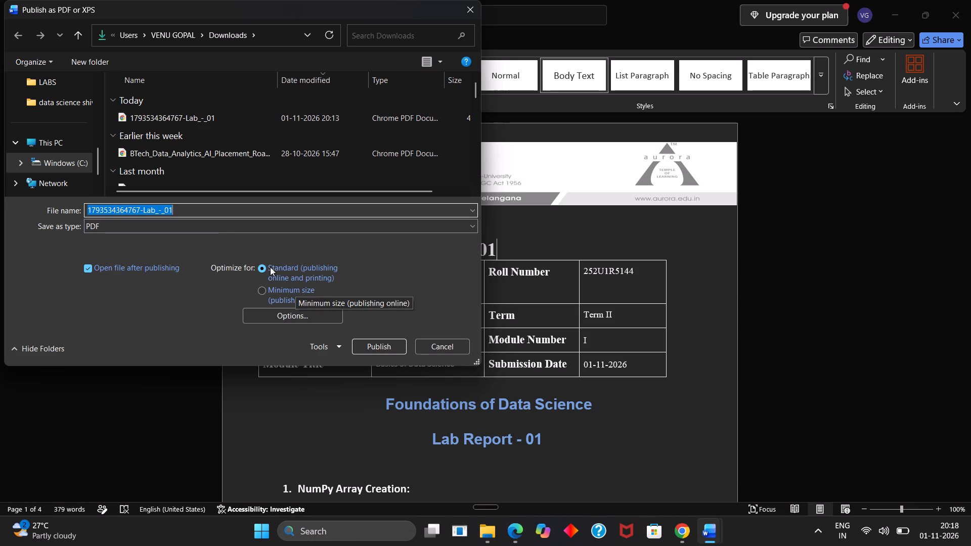
{"action": "key", "text": "BackSpace"}
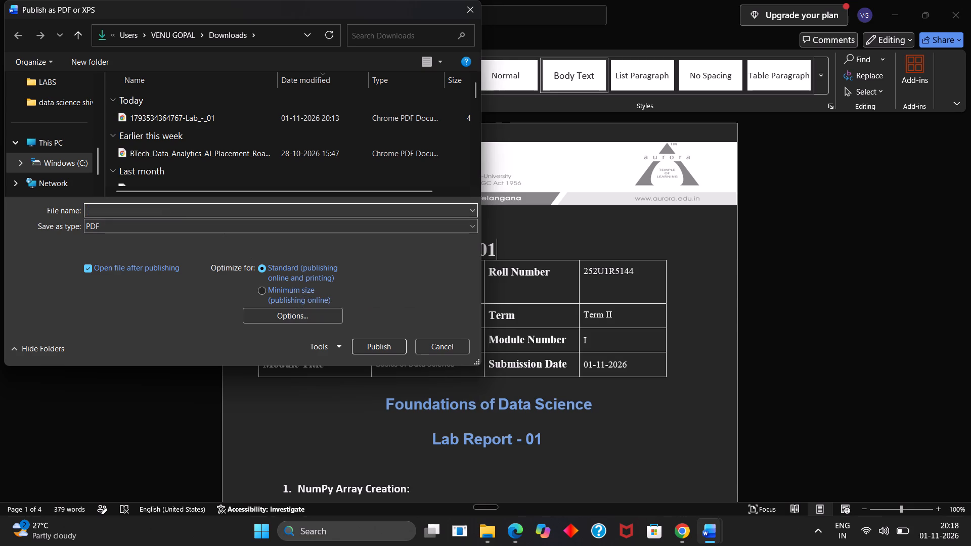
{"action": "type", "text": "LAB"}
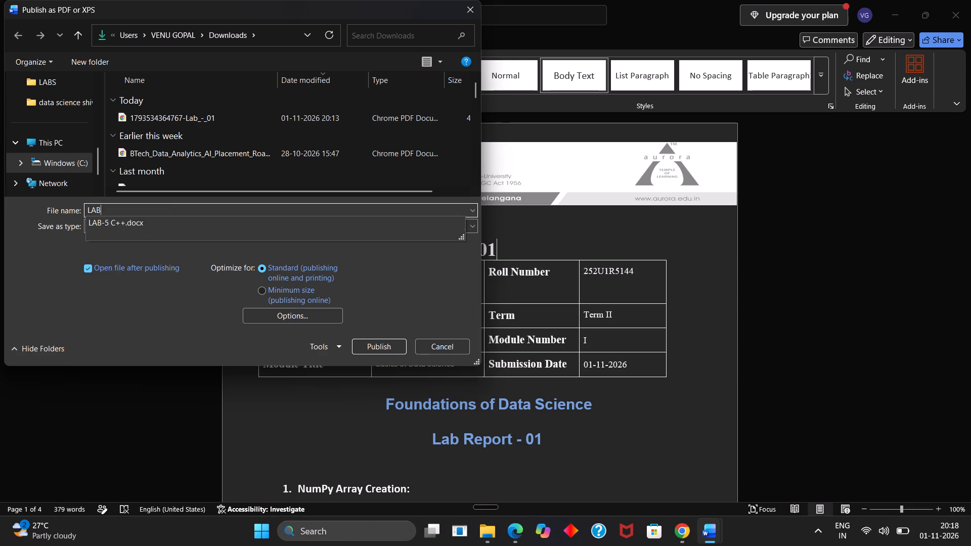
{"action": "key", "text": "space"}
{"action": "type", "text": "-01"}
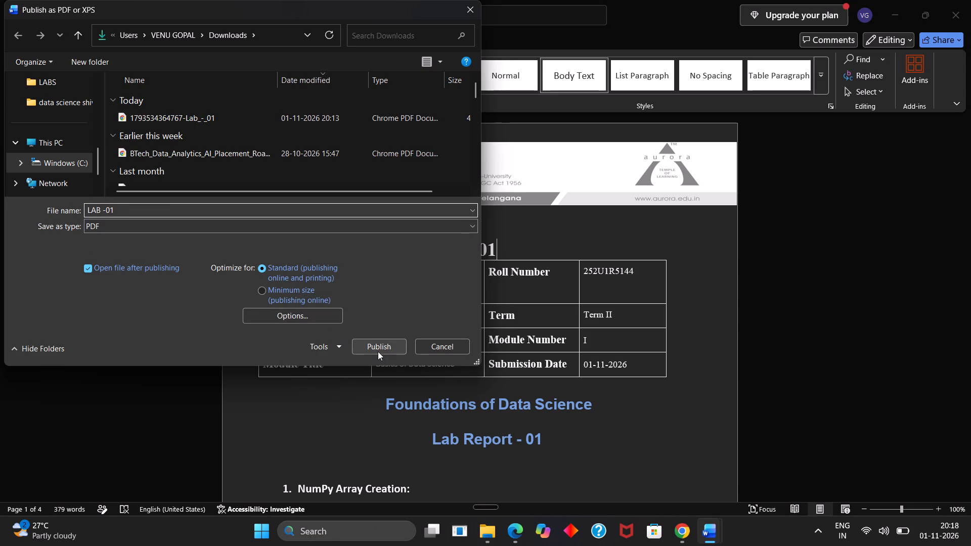
{"action": "left_click", "coordinate": [378, 351]}
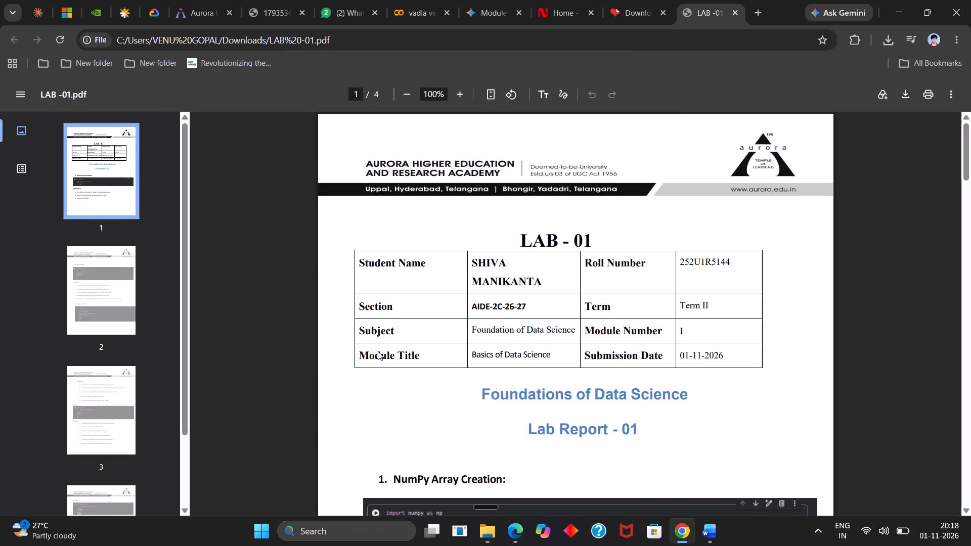
{"action": "left_click", "coordinate": [736, 14]}
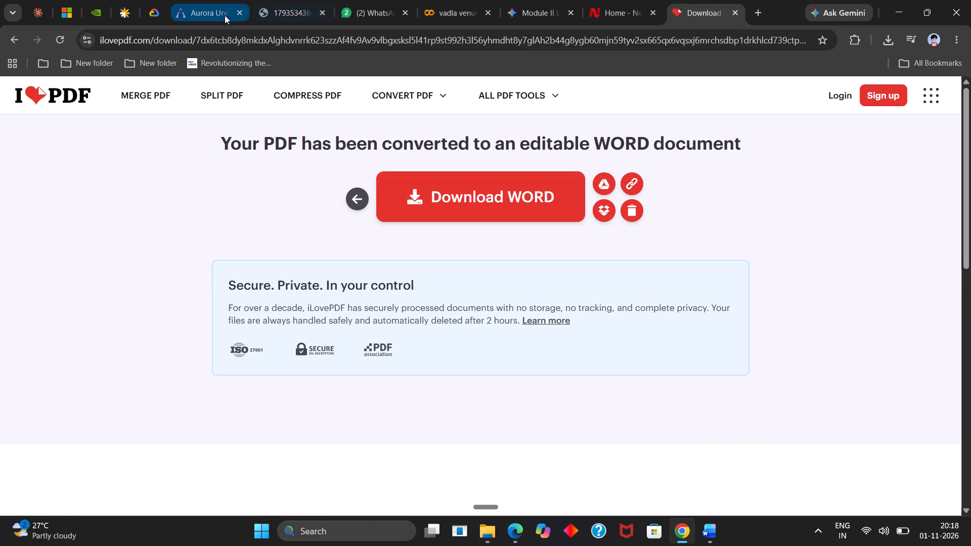
On the Aurora assessments page, re-upload the Lab Report 1 submission using the "LAB -01" PDF from Downloads.
{"action": "left_click", "coordinate": [225, 15]}
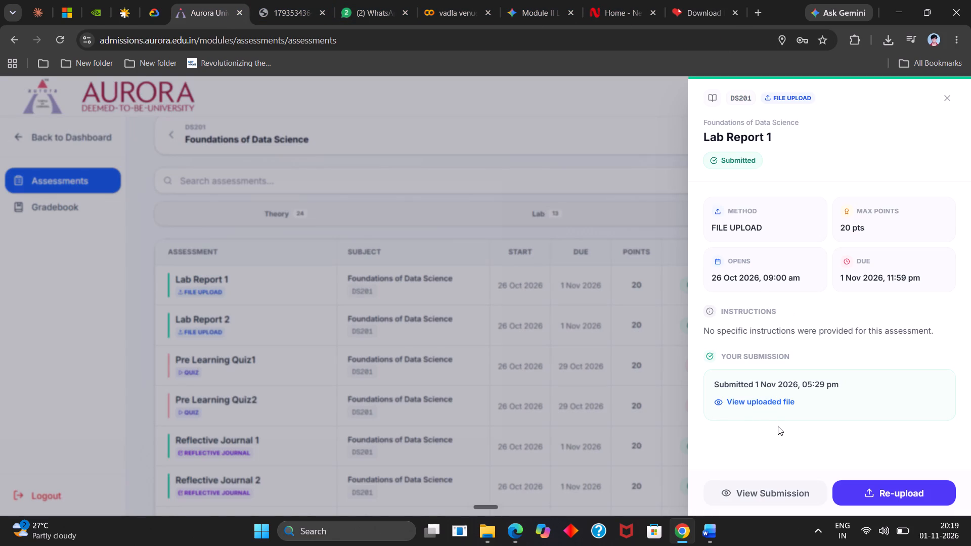
{"action": "left_click", "coordinate": [852, 495]}
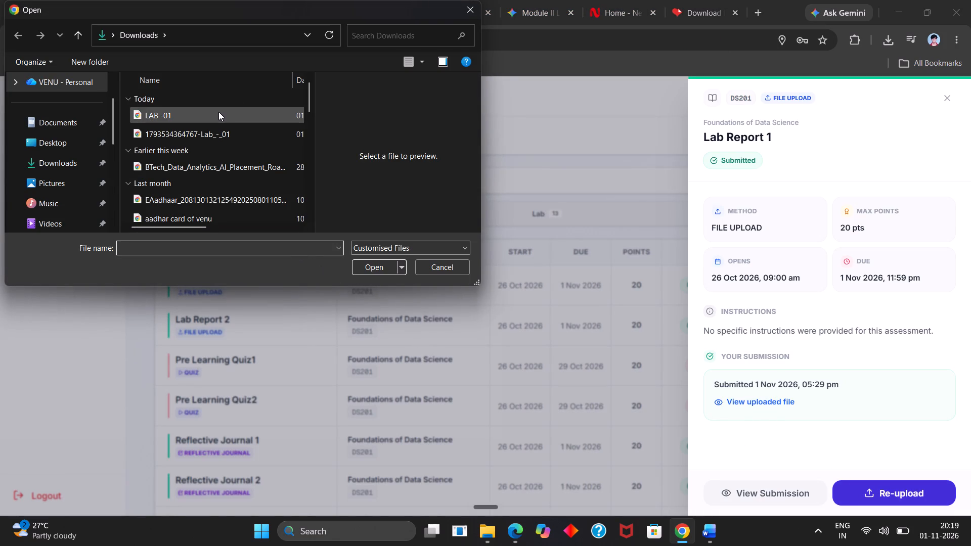
{"action": "double_click", "coordinate": [218, 112]}
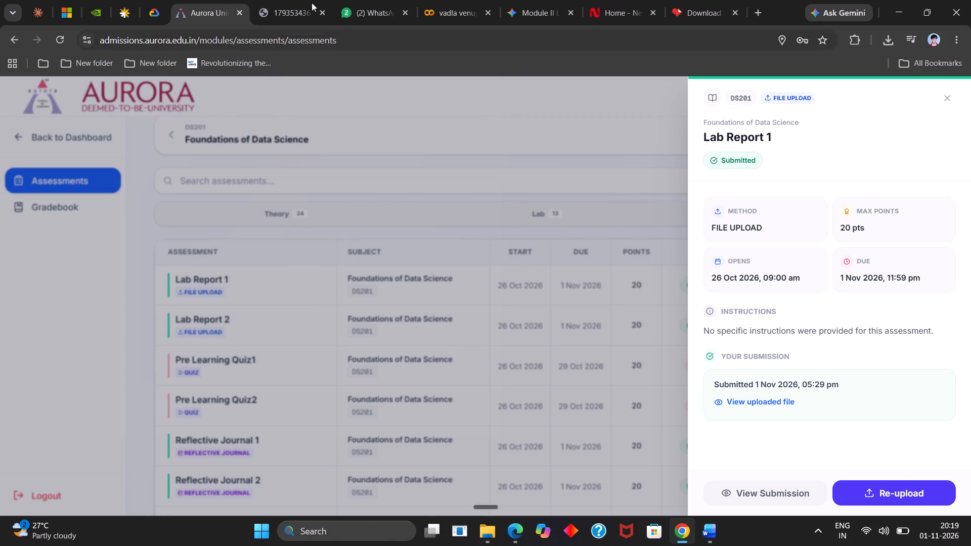
View the uploaded Lab Report 1 file to check which version is submitted, close it, and reload the assessments page.
{"action": "left_click", "coordinate": [731, 406]}
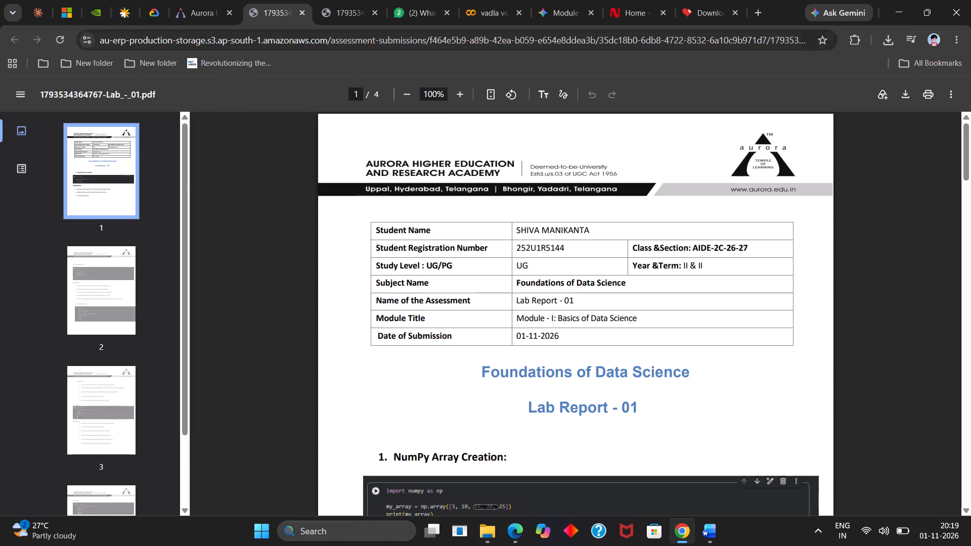
{"action": "left_click", "coordinate": [304, 14]}
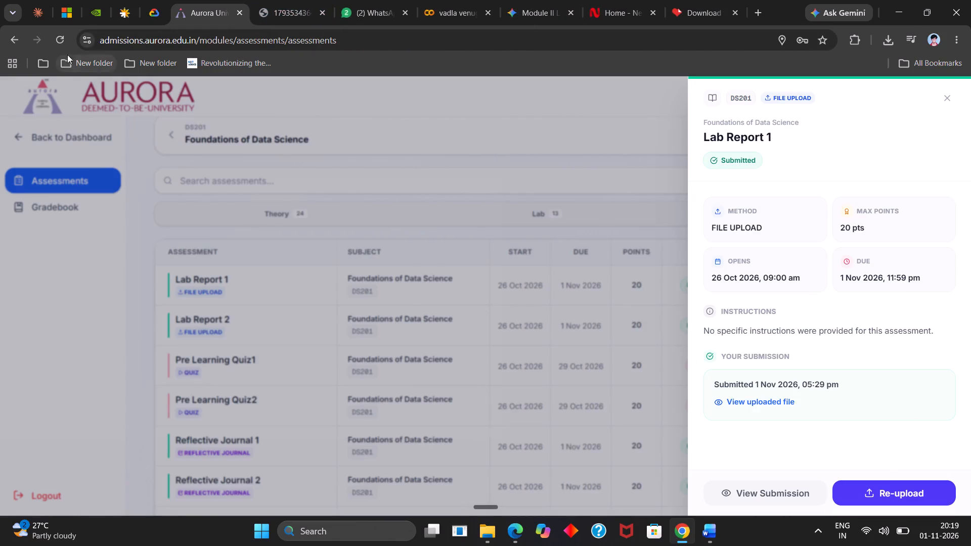
{"action": "left_click", "coordinate": [58, 40]}
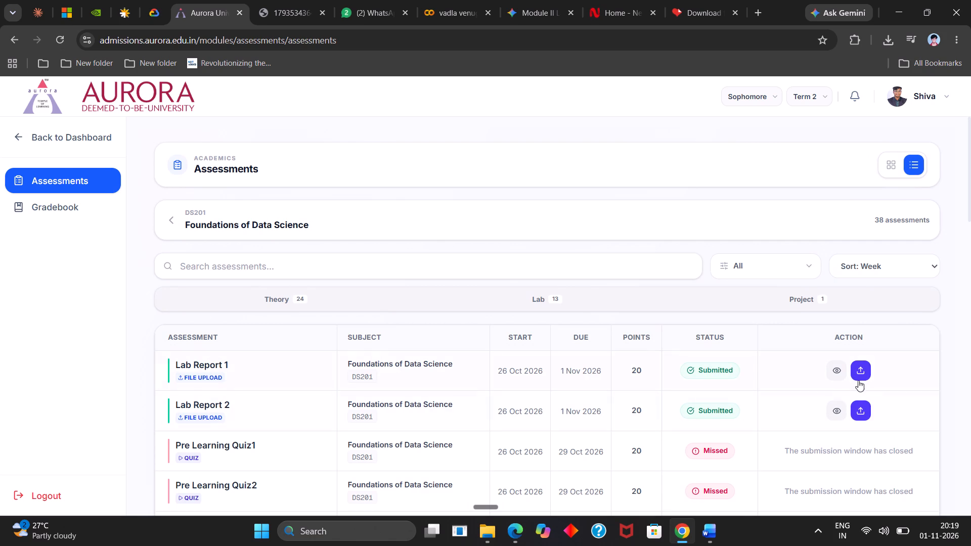
View the resubmitted Lab Report 1 file to check its new details table, and close it along with the old Lab 01 PDF.
{"action": "left_click", "coordinate": [835, 373]}
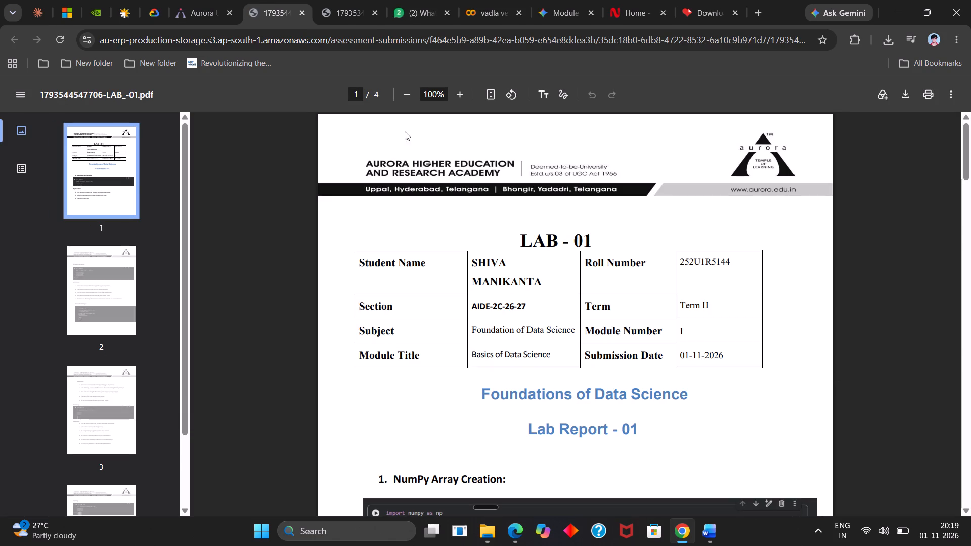
{"action": "left_click", "coordinate": [302, 9]}
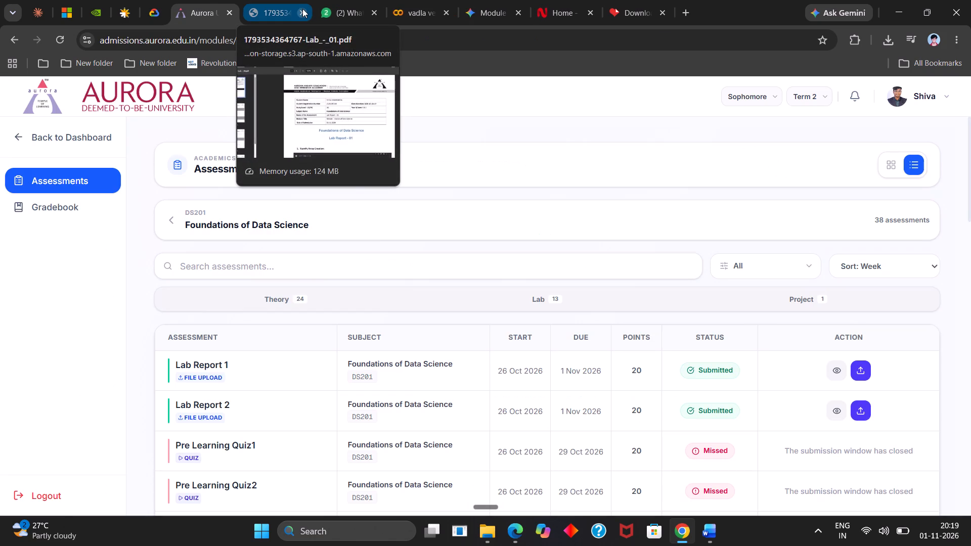
{"action": "left_click", "coordinate": [302, 9]}
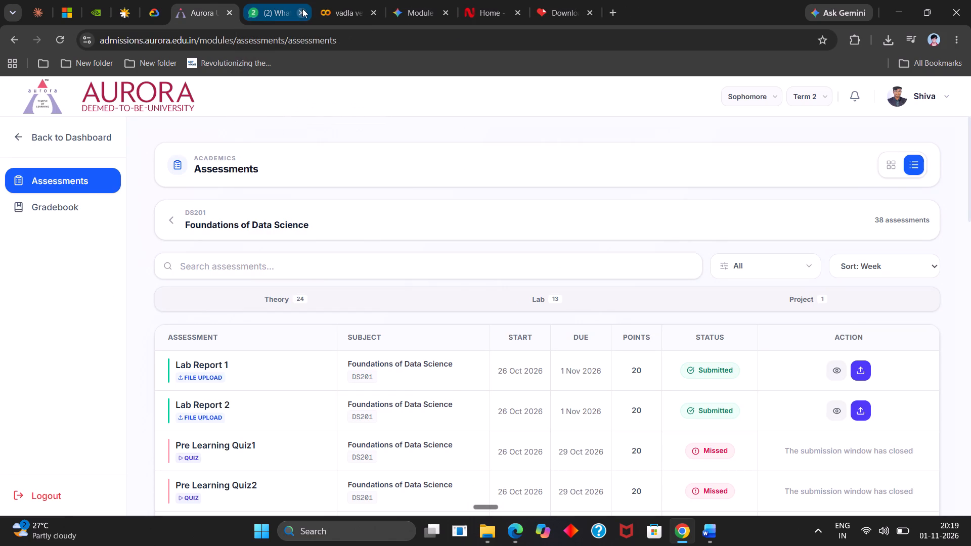
{"action": "left_click", "coordinate": [207, 12]}
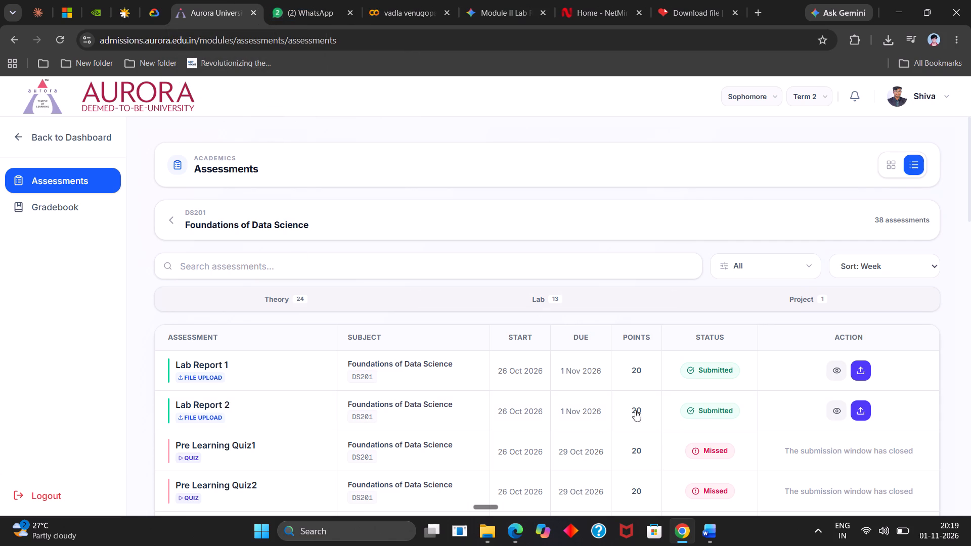
{"action": "left_click", "coordinate": [833, 413]}
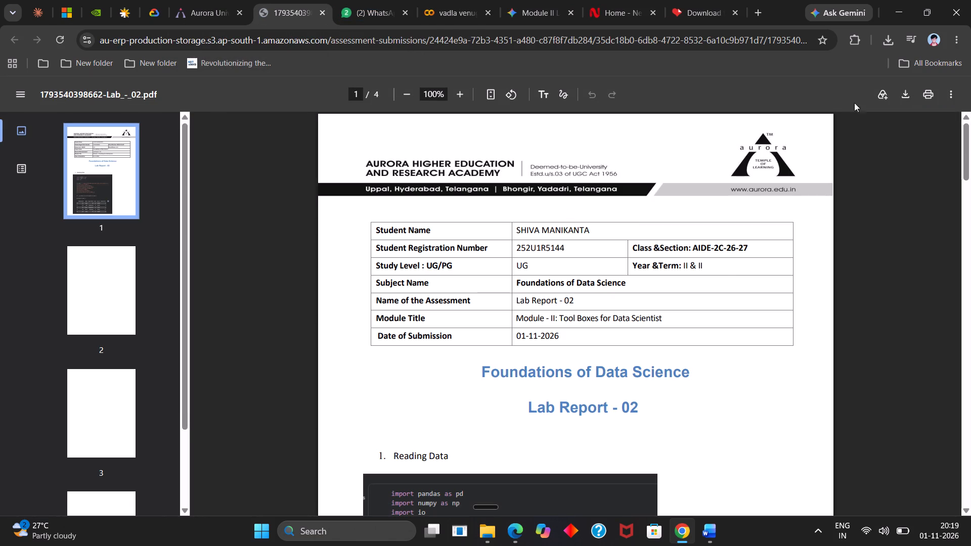
{"action": "left_click", "coordinate": [910, 88]}
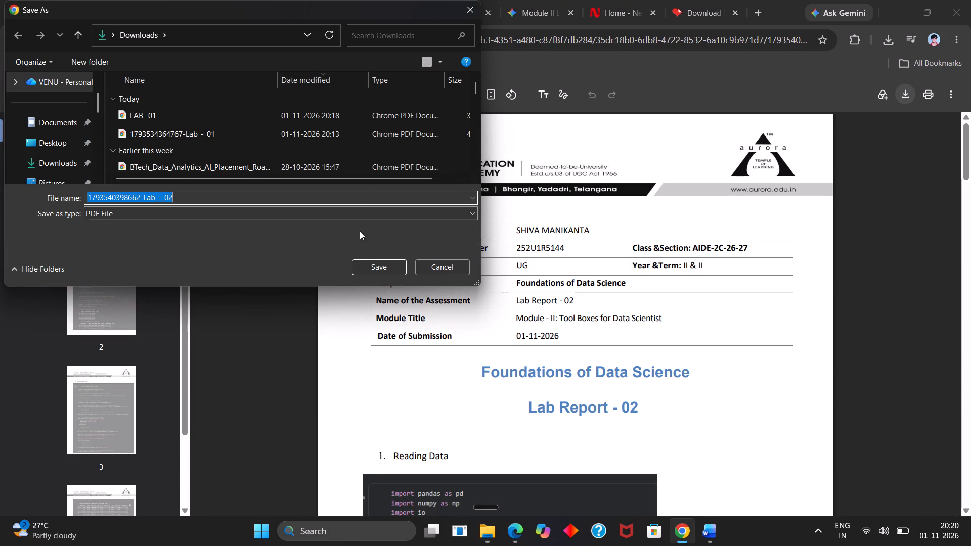
{"action": "left_click", "coordinate": [385, 266]}
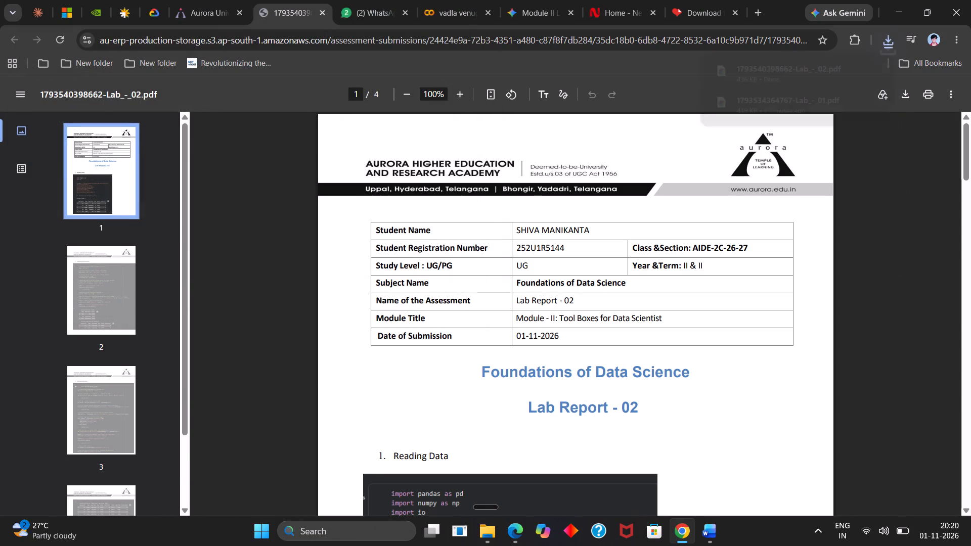
{"action": "left_click", "coordinate": [762, 64]}
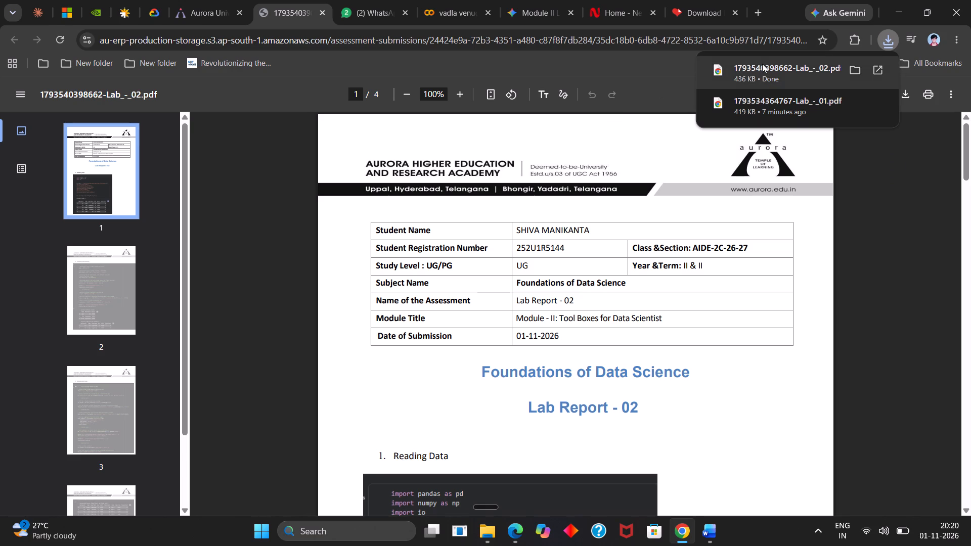
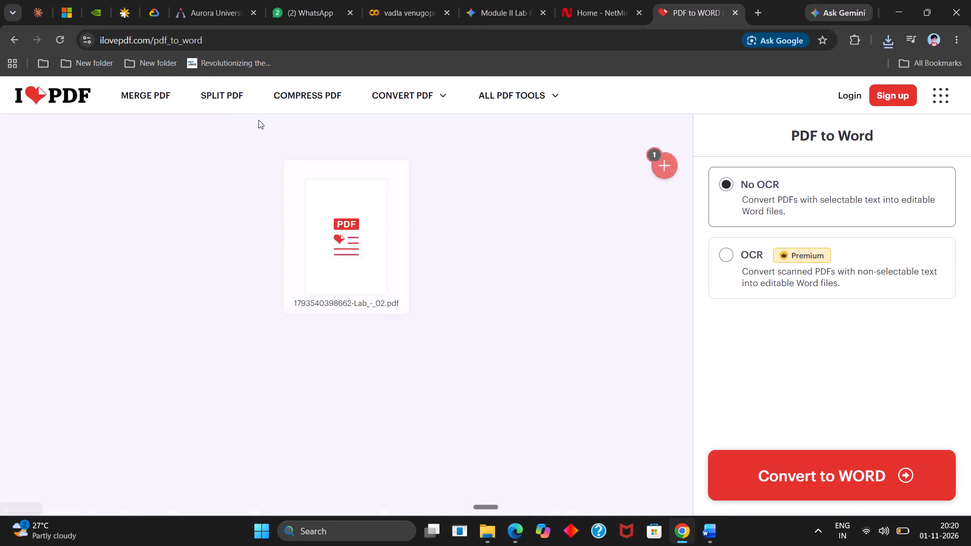
{"action": "left_click", "coordinate": [829, 459]}
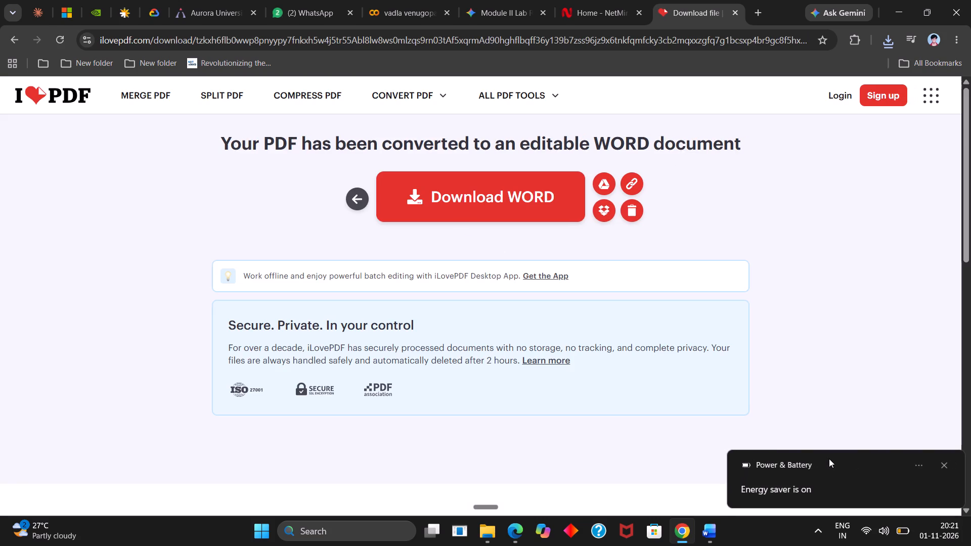
{"action": "left_click", "coordinate": [566, 189]}
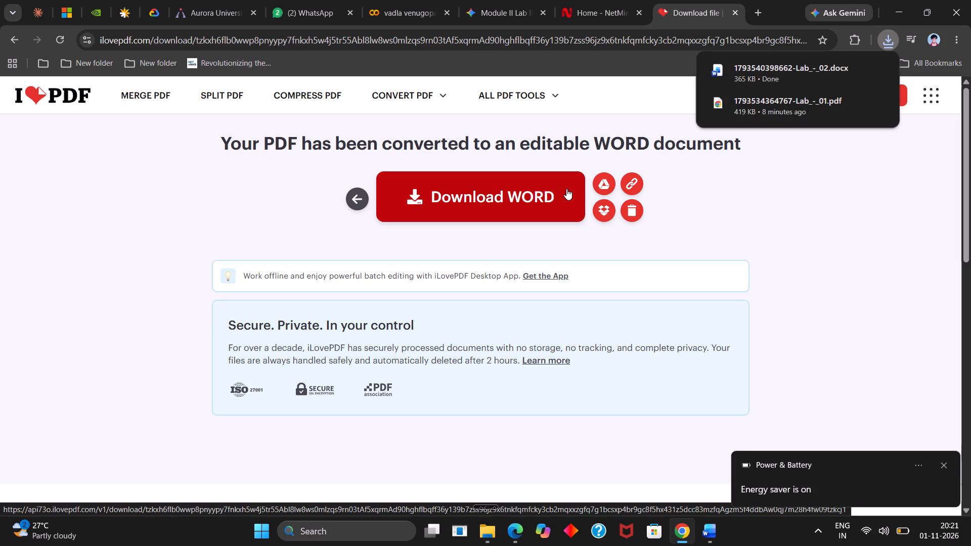
{"action": "left_click", "coordinate": [774, 66]}
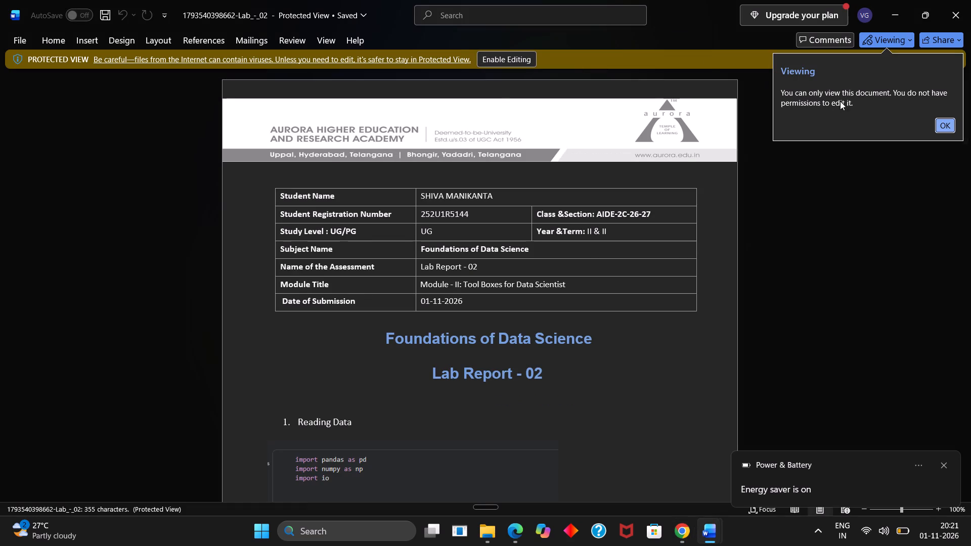
{"action": "left_click", "coordinate": [945, 129]}
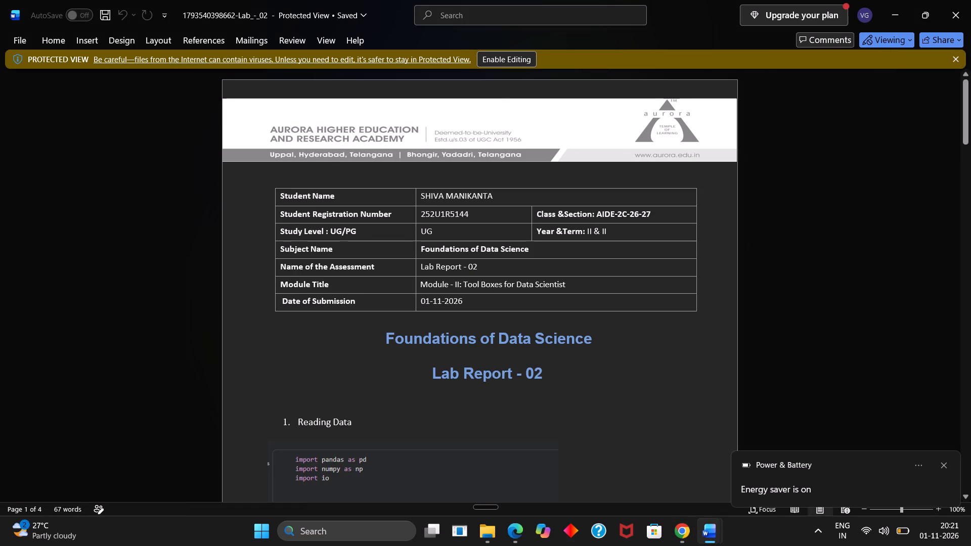
{"action": "left_click", "coordinate": [522, 60]}
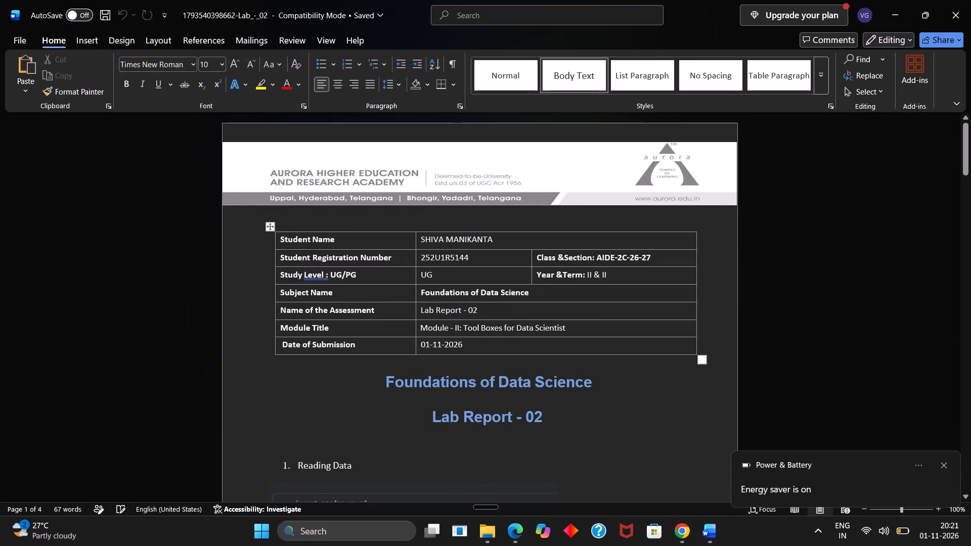
Insert the previously copied Student Name and Roll Number details table from the clipboard history above the existing details table.
{"action": "left_click", "coordinate": [335, 220]}
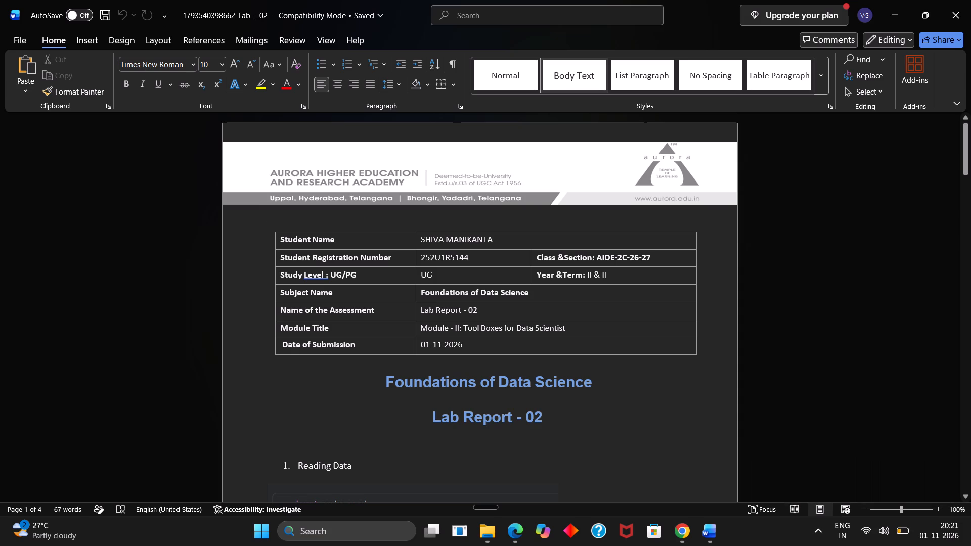
{"action": "key", "text": "super+v"}
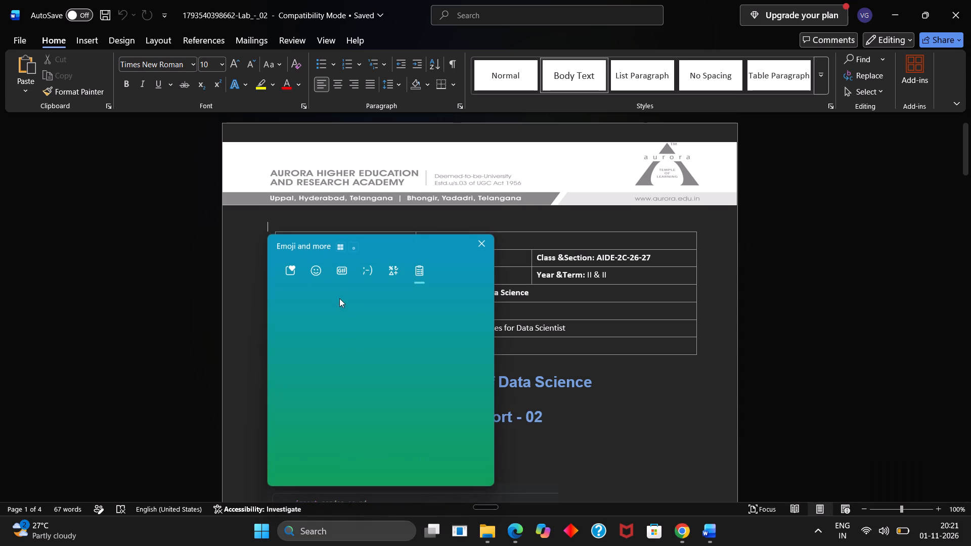
{"action": "scroll", "coordinate": [362, 399], "scroll_direction": "down", "scroll_amount": 1}
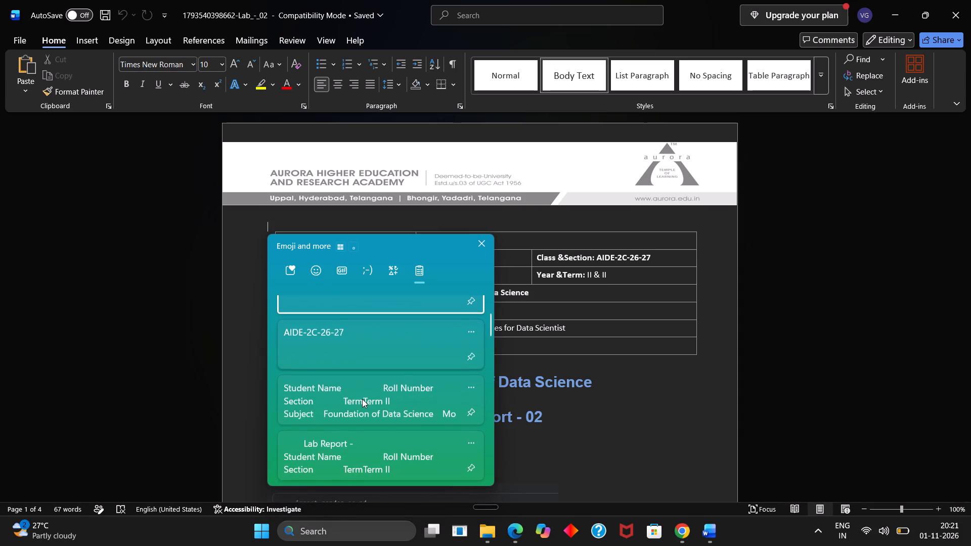
Paste the blank Student Name and Roll Number table from the clipboard history above the existing details table of Lab Report - 02.
{"action": "left_click", "coordinate": [362, 399]}
{"action": "key", "text": "ctrl+v"}
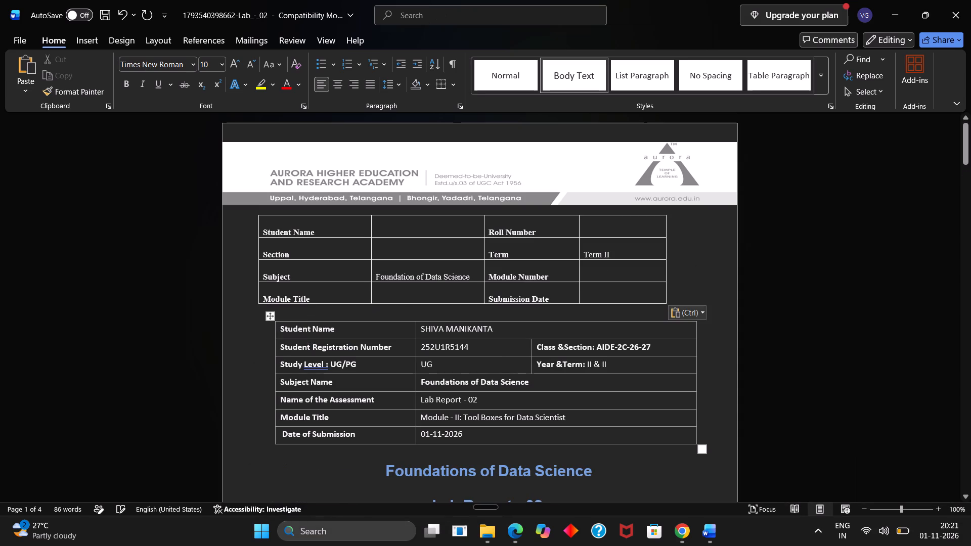
{"action": "left_click", "coordinate": [415, 224]}
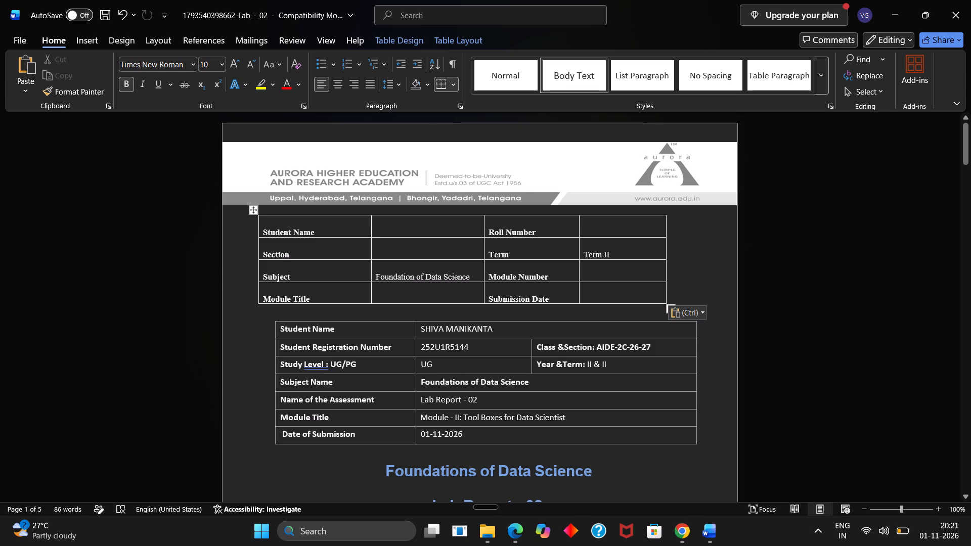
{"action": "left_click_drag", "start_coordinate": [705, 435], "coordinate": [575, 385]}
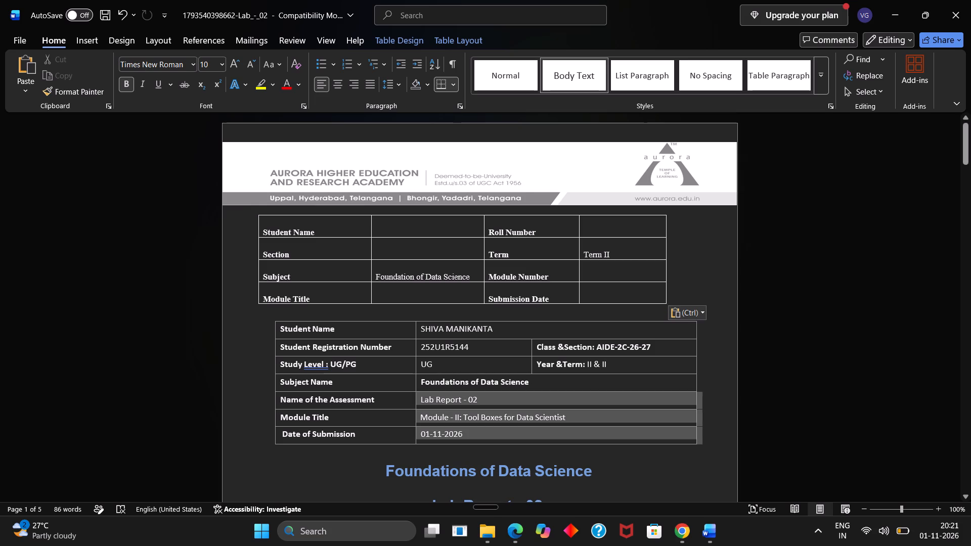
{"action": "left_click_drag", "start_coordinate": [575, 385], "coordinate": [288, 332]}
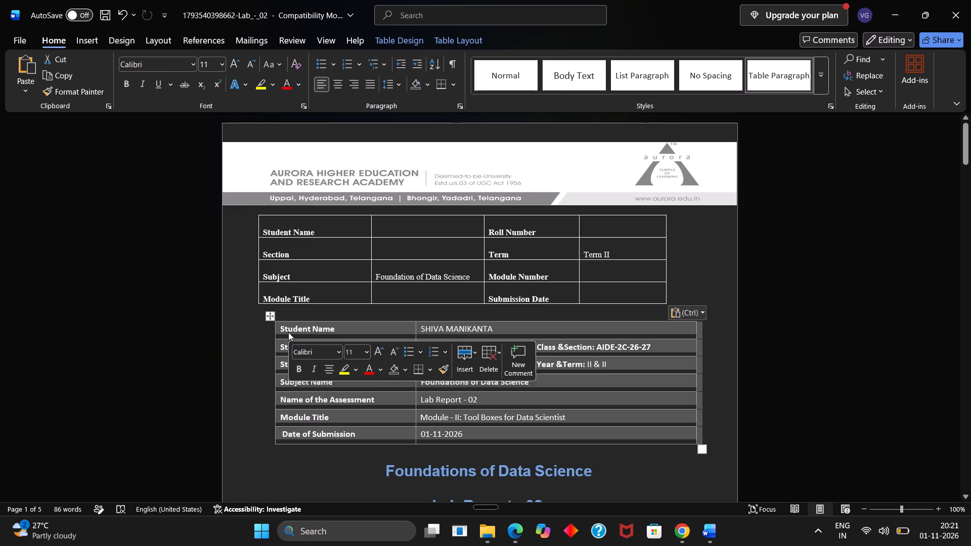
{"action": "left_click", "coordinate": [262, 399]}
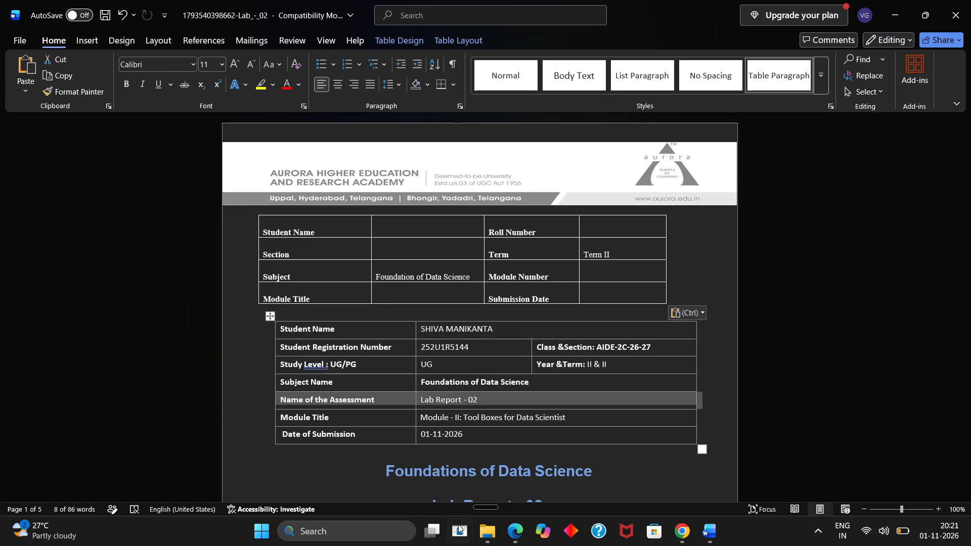
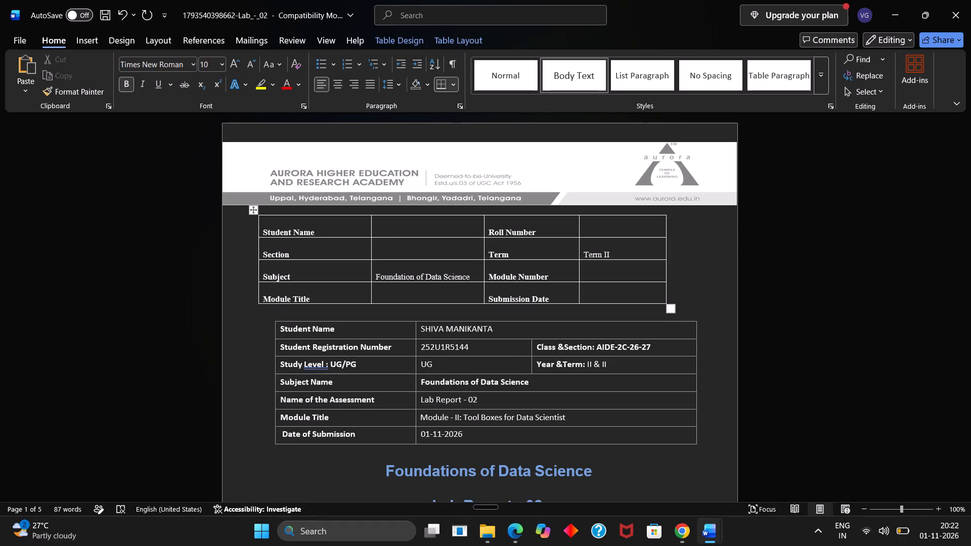
Fill in the student's name in the Student Name row of the new details table at the top of the Lab 02 report.
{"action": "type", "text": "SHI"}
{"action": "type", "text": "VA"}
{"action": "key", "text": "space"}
Complete the student's name and enter the roll number in the new details table, matching the old table below it.
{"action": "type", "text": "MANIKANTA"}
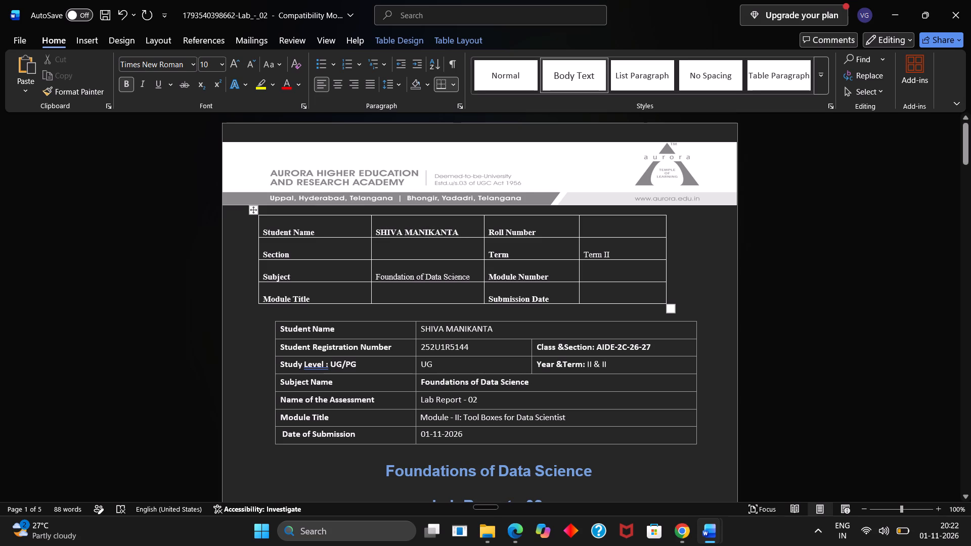
{"action": "left_click", "coordinate": [594, 229]}
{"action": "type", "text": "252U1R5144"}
Copy the section AIDE-2C-26-27 from the old details table into the new table's Section cell.
{"action": "left_click", "coordinate": [399, 250]}
{"action": "left_click_drag", "start_coordinate": [662, 347], "coordinate": [607, 349]}
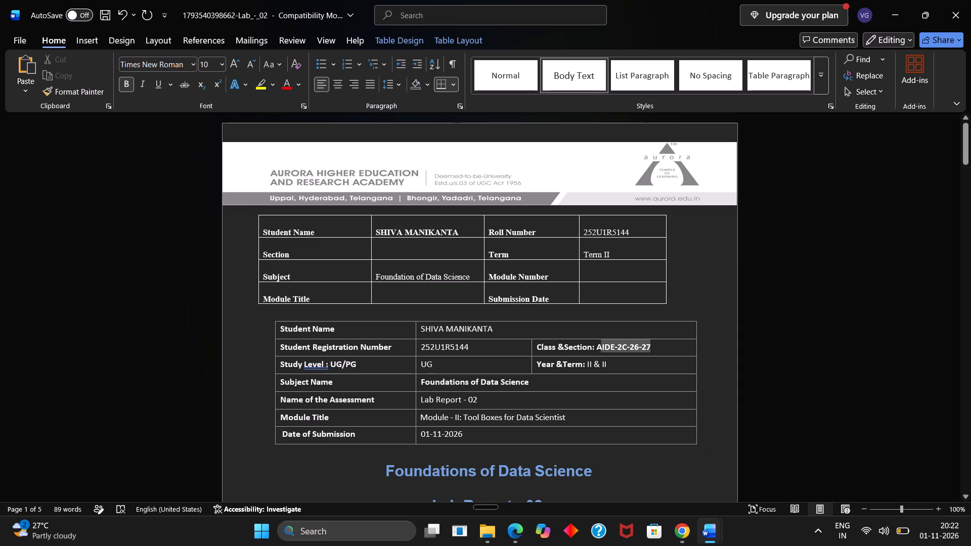
{"action": "left_click_drag", "start_coordinate": [607, 349], "coordinate": [602, 349]}
{"action": "key", "text": "ctrl+c"}
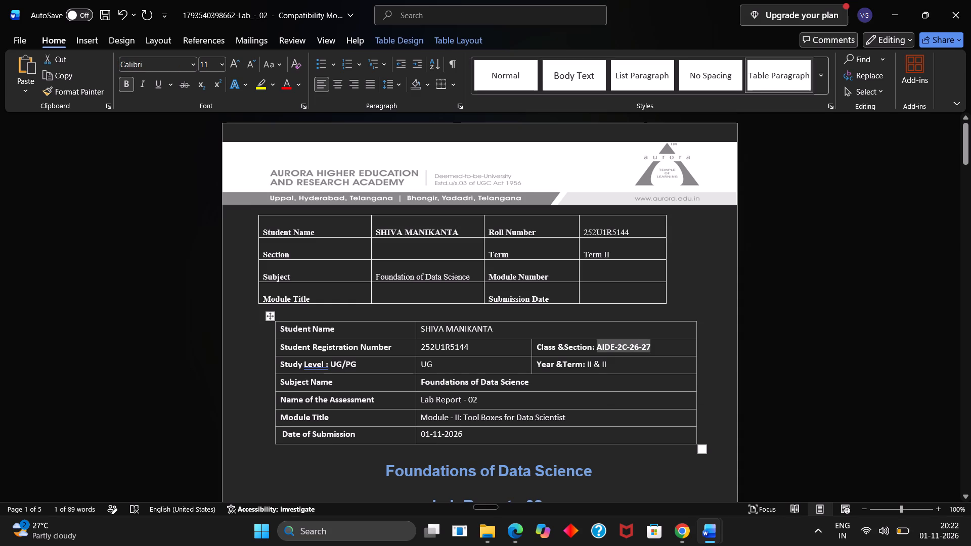
{"action": "left_click", "coordinate": [416, 254]}
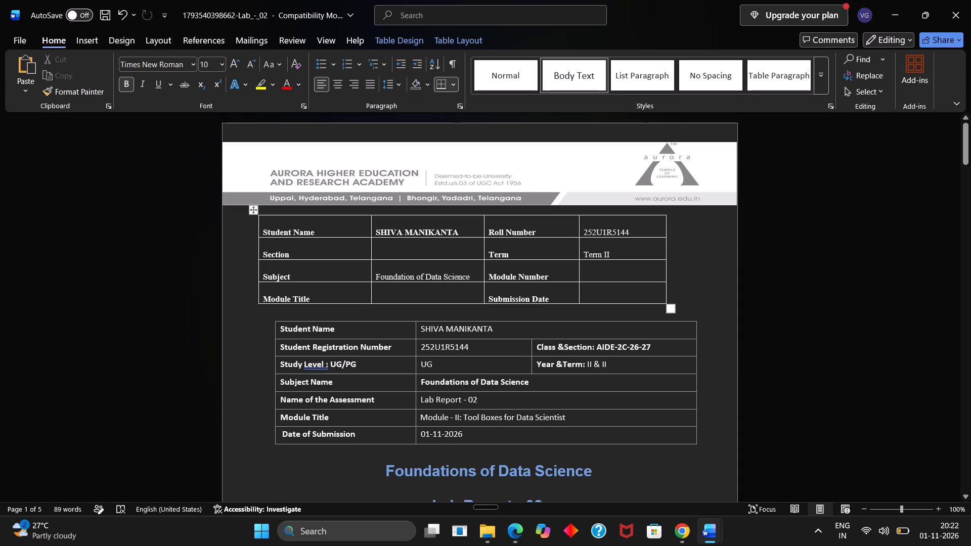
{"action": "key", "text": "ctrl+v"}
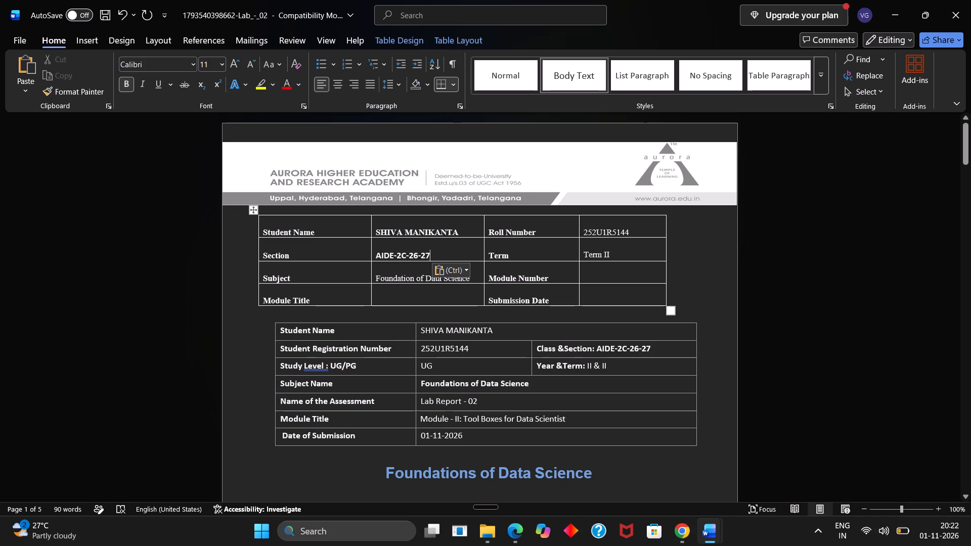
Fill in the new table's module details: title "Tool Boxes for Data Scientist" copied from the old table, and module number II.
{"action": "left_click_drag", "start_coordinate": [570, 417], "coordinate": [468, 413]}
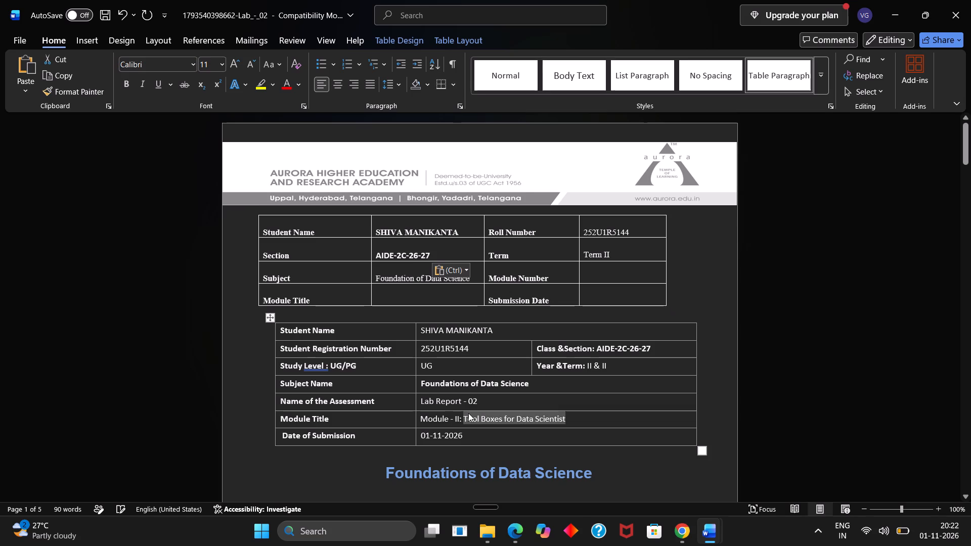
{"action": "key", "text": "ctrl+c"}
{"action": "left_click", "coordinate": [413, 296]}
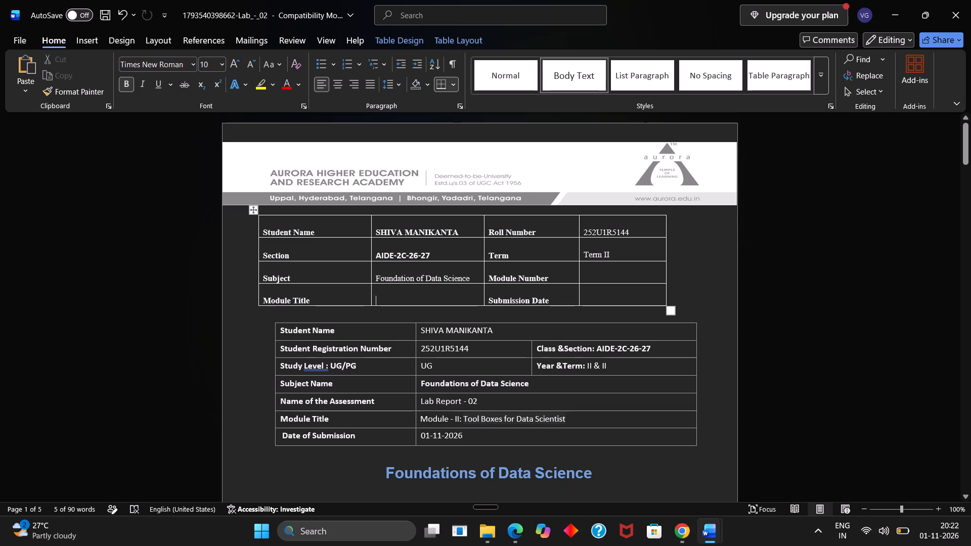
{"action": "key", "text": "ctrl+v"}
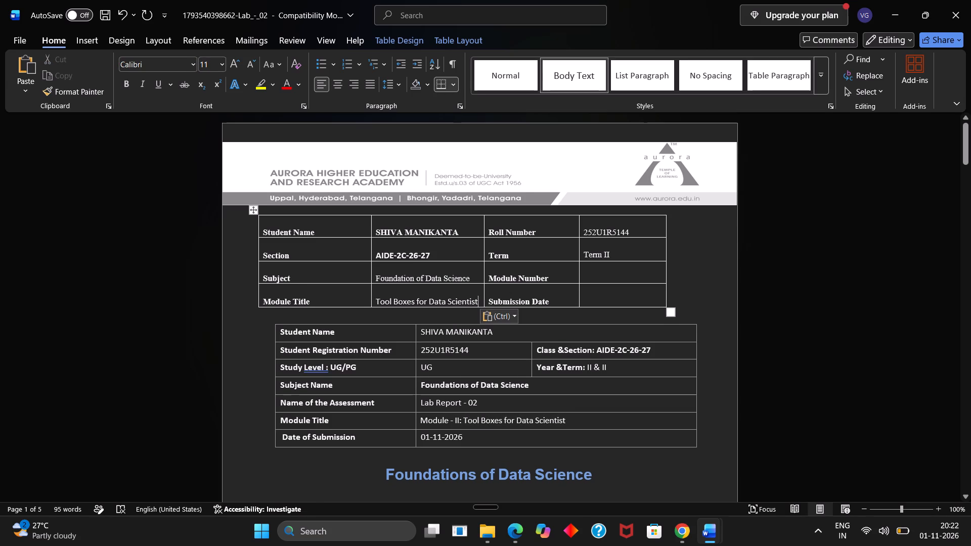
{"action": "left_click", "coordinate": [609, 276]}
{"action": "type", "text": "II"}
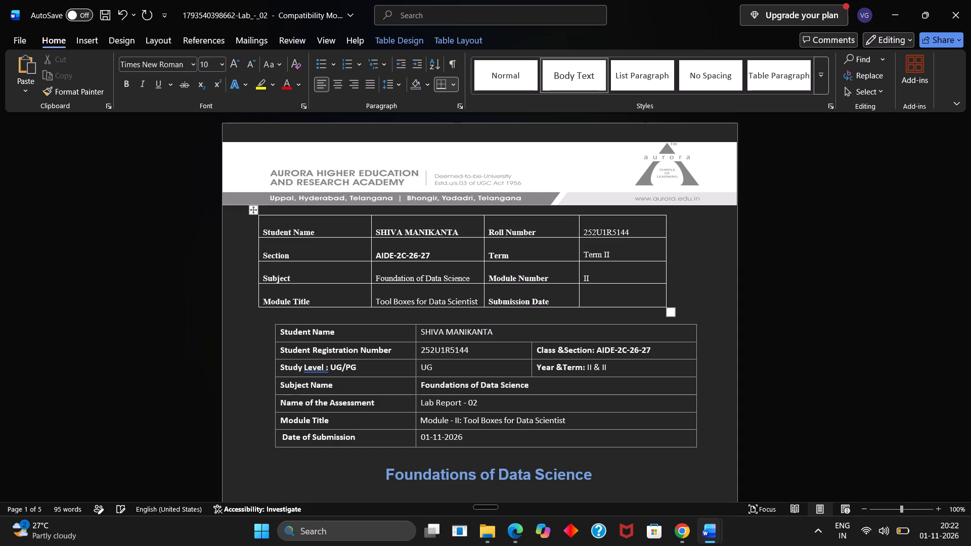
Fill in the Submission Date cell of the new details table.
{"action": "left_click", "coordinate": [608, 305]}
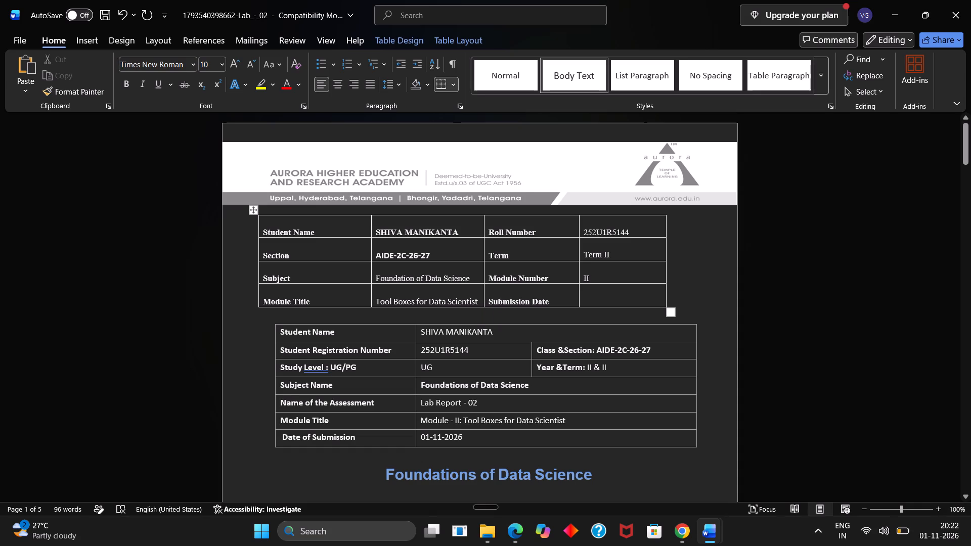
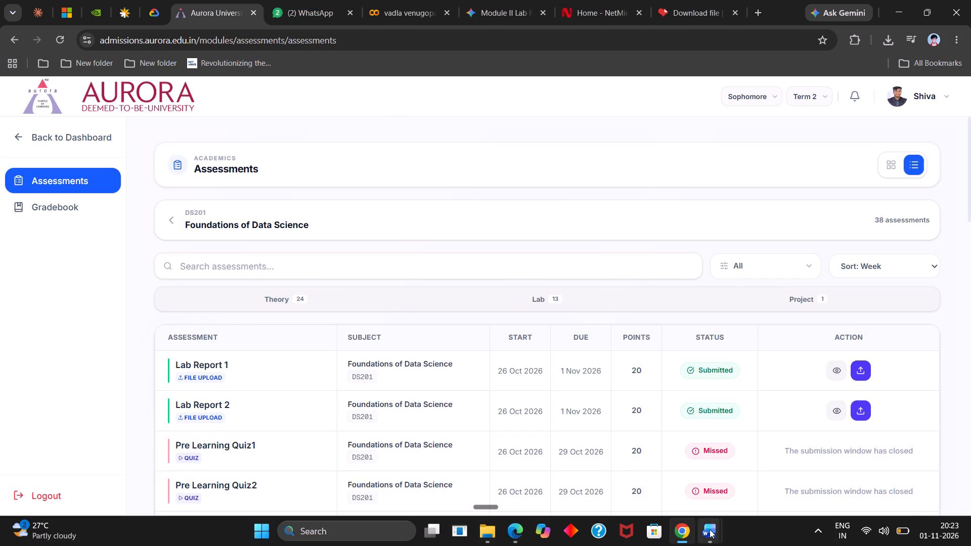
Switch to the Lab-_02 document and enter 01-11-2026 as the Submission Date in the new details table.
{"action": "left_click", "coordinate": [826, 473]}
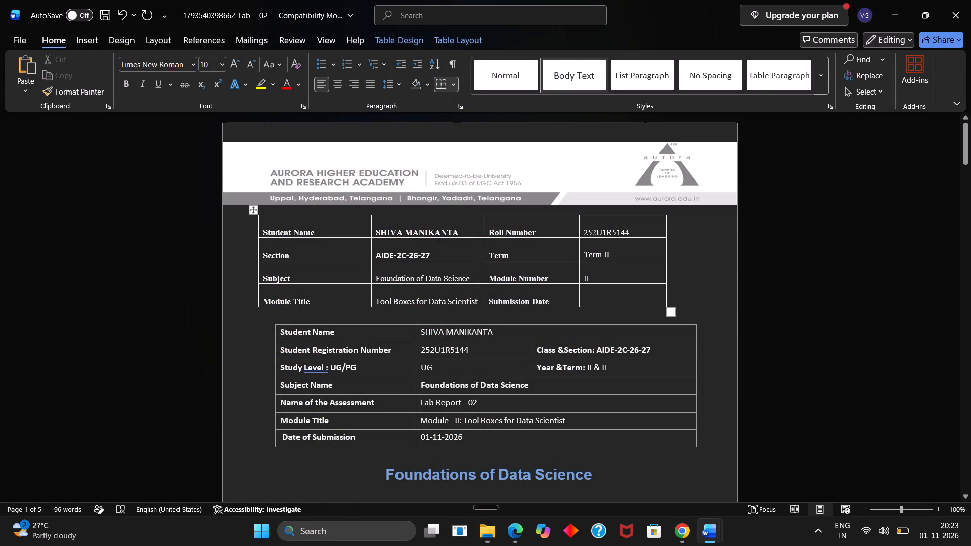
{"action": "type", "text": "01-11-2026"}
Delete the old details table above the "Foundations of Data Science" title.
{"action": "left_click", "coordinate": [693, 439]}
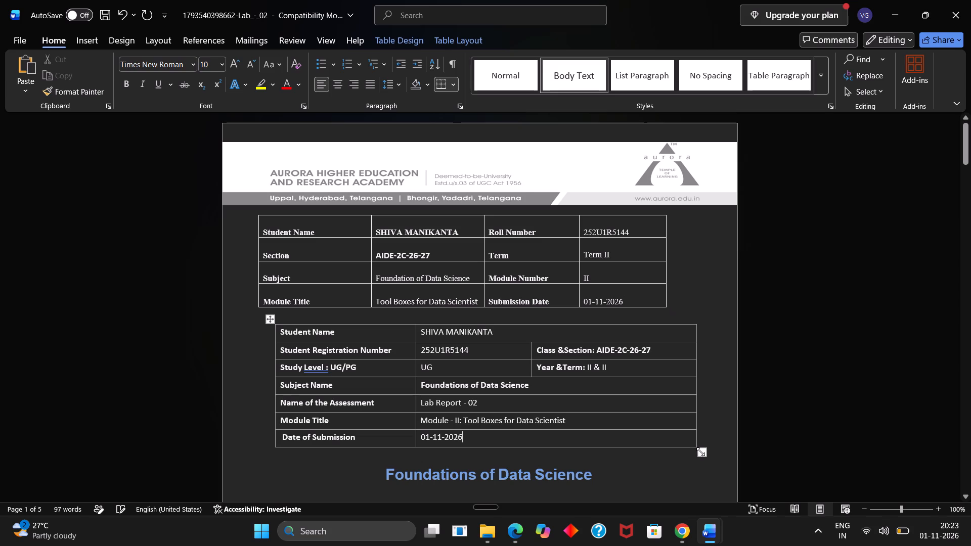
{"action": "left_click", "coordinate": [702, 453]}
{"action": "key", "text": "BackSpace"}
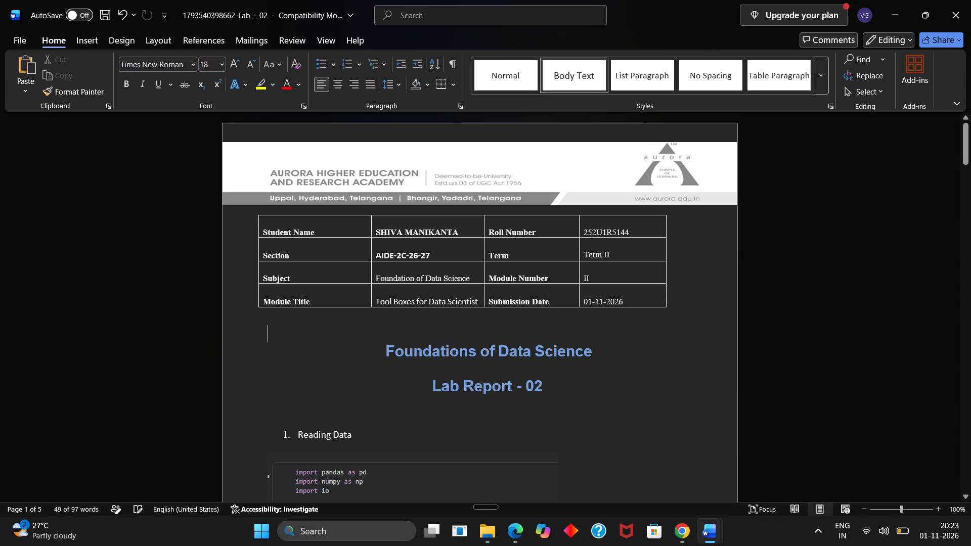
{"action": "scroll", "coordinate": [486, 422], "scroll_direction": "up", "scroll_amount": 1}
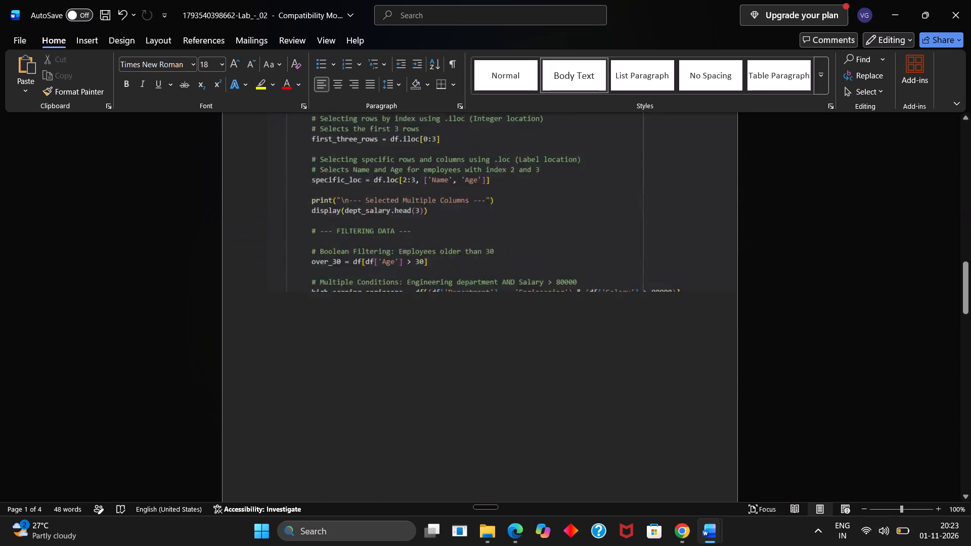
{"action": "scroll", "coordinate": [486, 422], "scroll_direction": "up", "scroll_amount": 1}
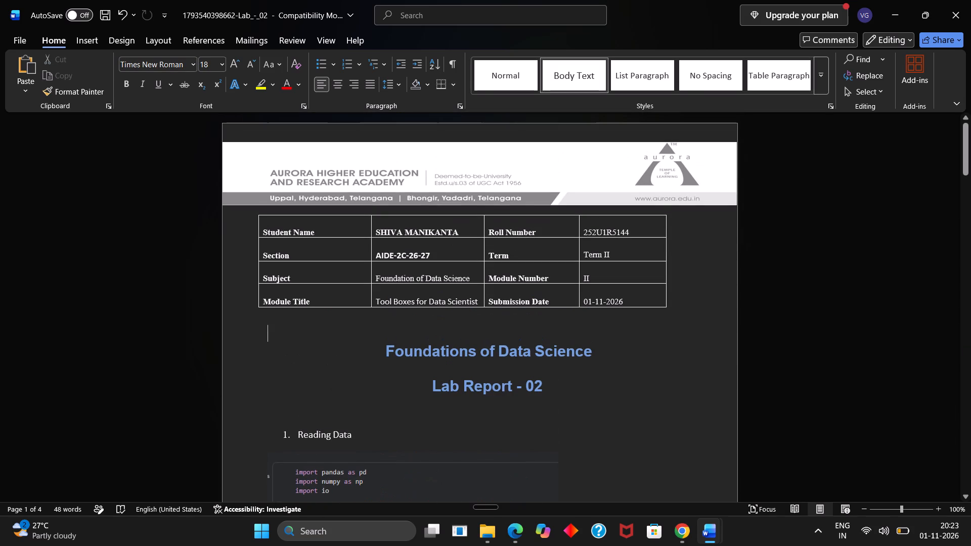
{"action": "scroll", "coordinate": [486, 422], "scroll_direction": "down", "scroll_amount": 1}
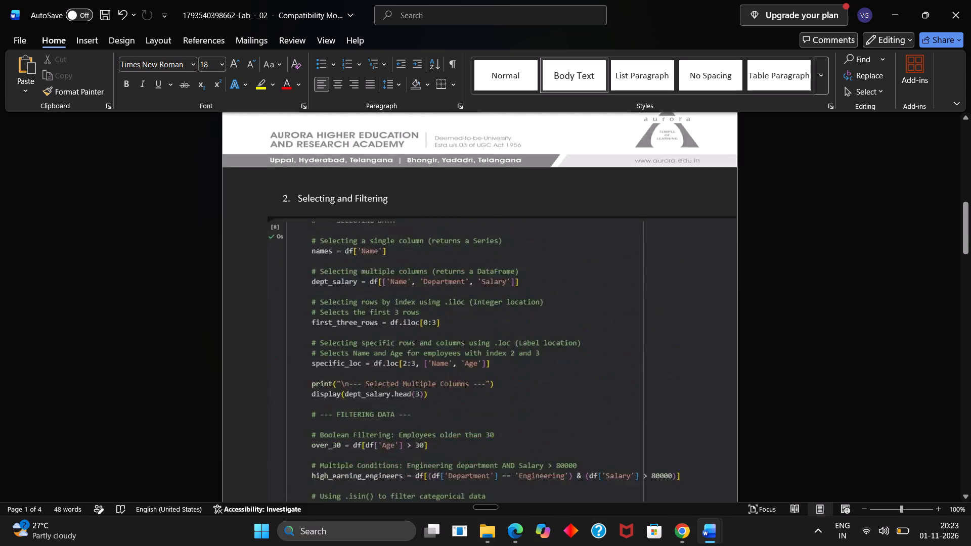
{"action": "scroll", "coordinate": [486, 422], "scroll_direction": "down", "scroll_amount": 1}
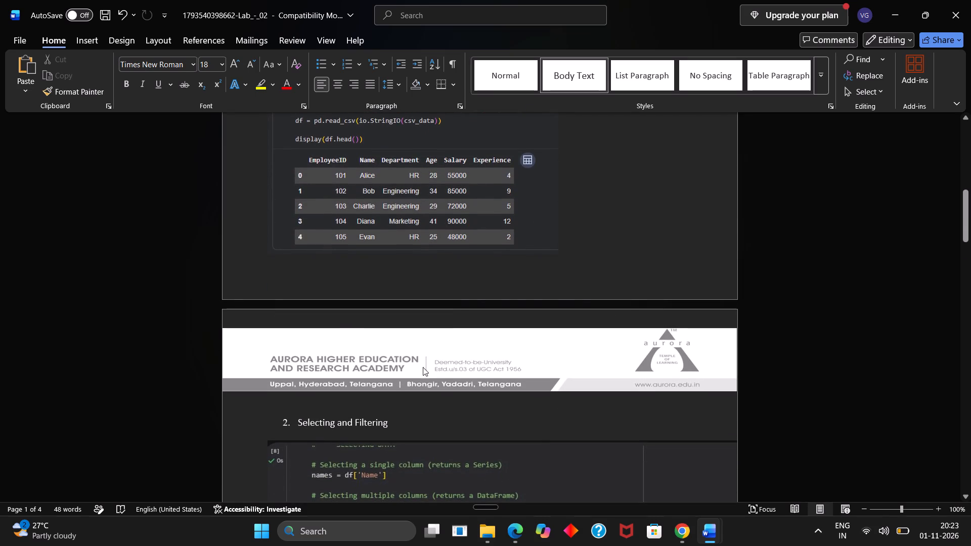
{"action": "left_click", "coordinate": [284, 263]}
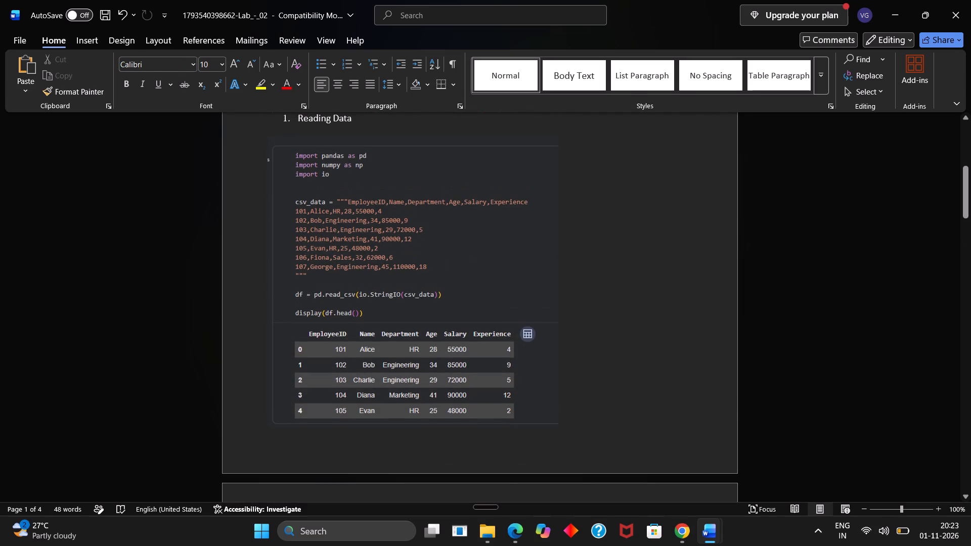
{"action": "left_click", "coordinate": [581, 400]}
{"action": "left_click", "coordinate": [581, 400]}
{"action": "key", "text": "Down"}
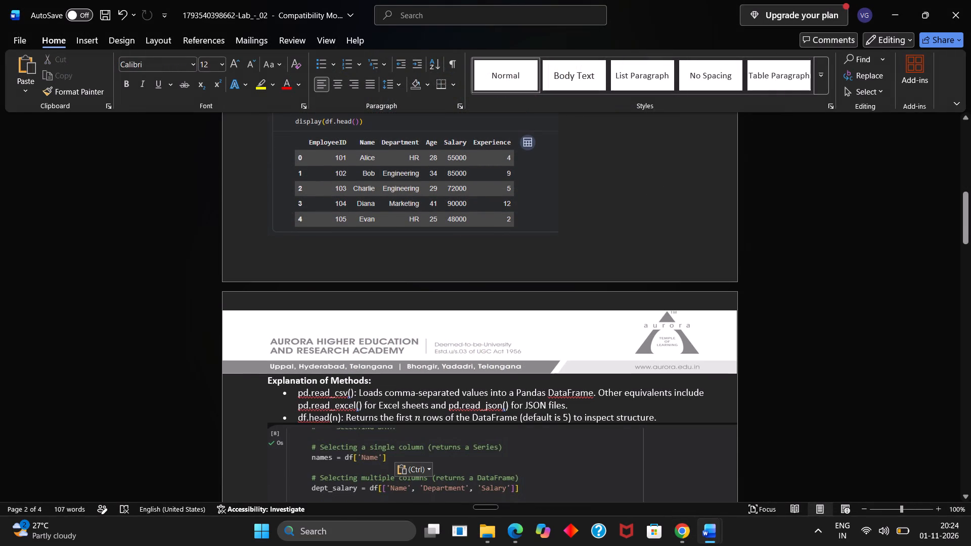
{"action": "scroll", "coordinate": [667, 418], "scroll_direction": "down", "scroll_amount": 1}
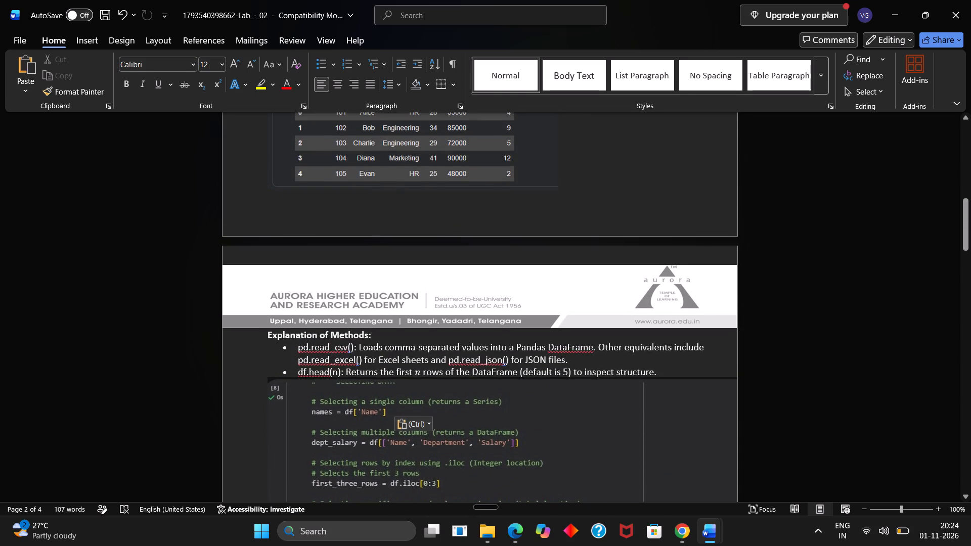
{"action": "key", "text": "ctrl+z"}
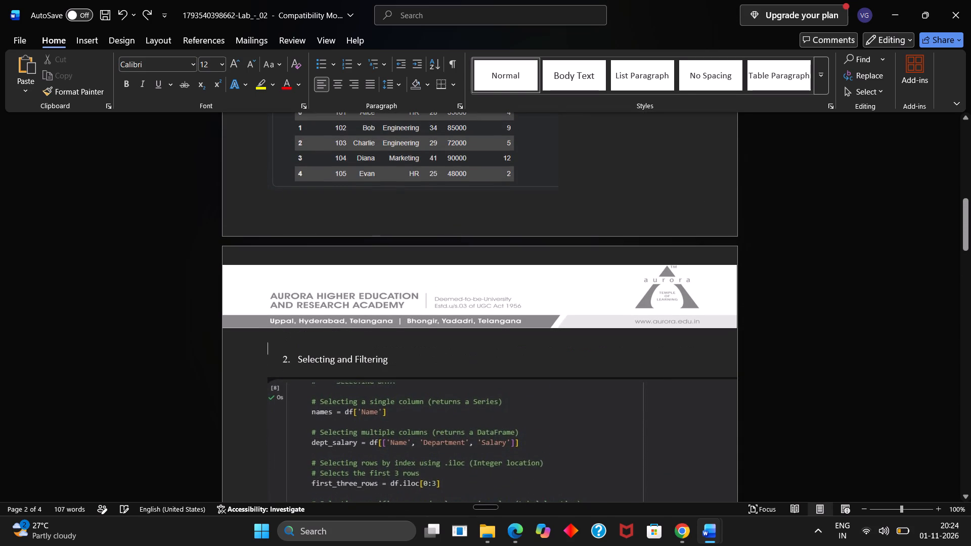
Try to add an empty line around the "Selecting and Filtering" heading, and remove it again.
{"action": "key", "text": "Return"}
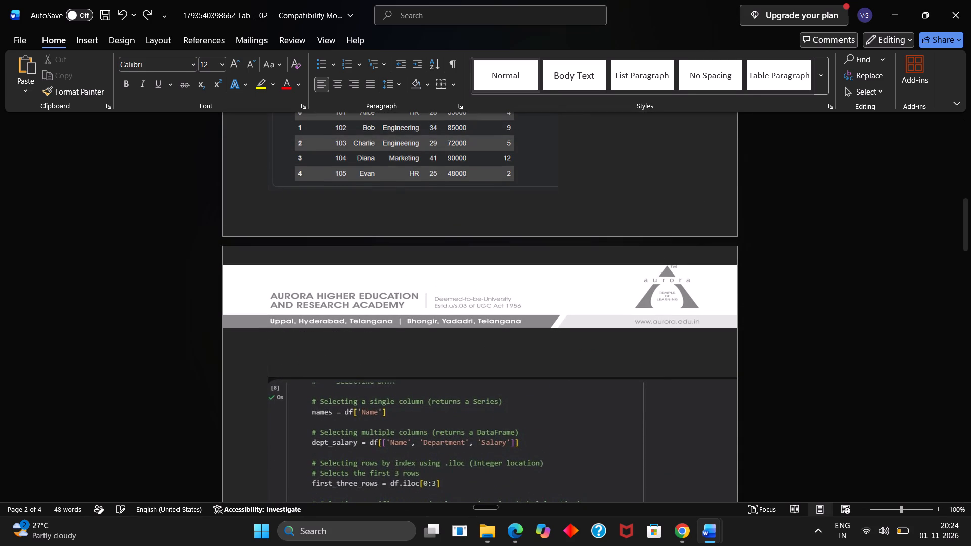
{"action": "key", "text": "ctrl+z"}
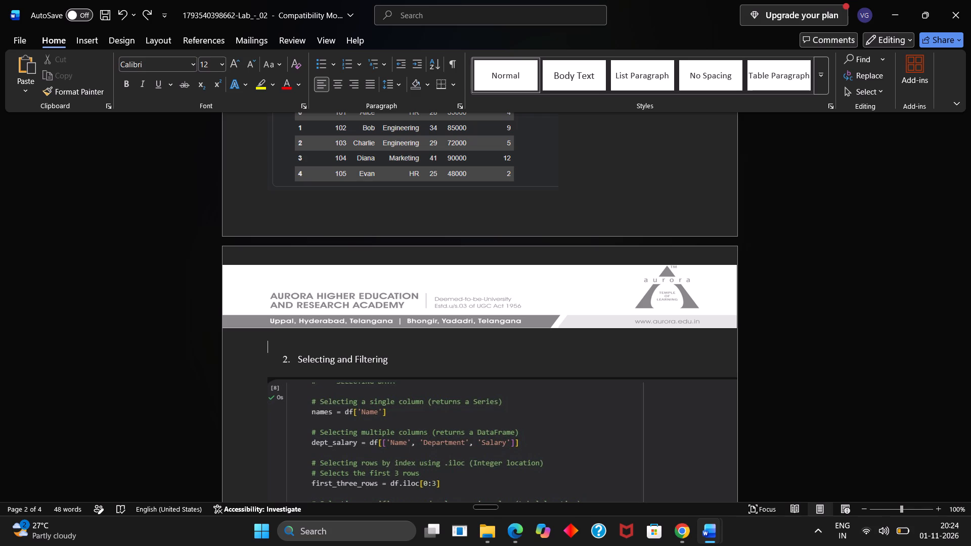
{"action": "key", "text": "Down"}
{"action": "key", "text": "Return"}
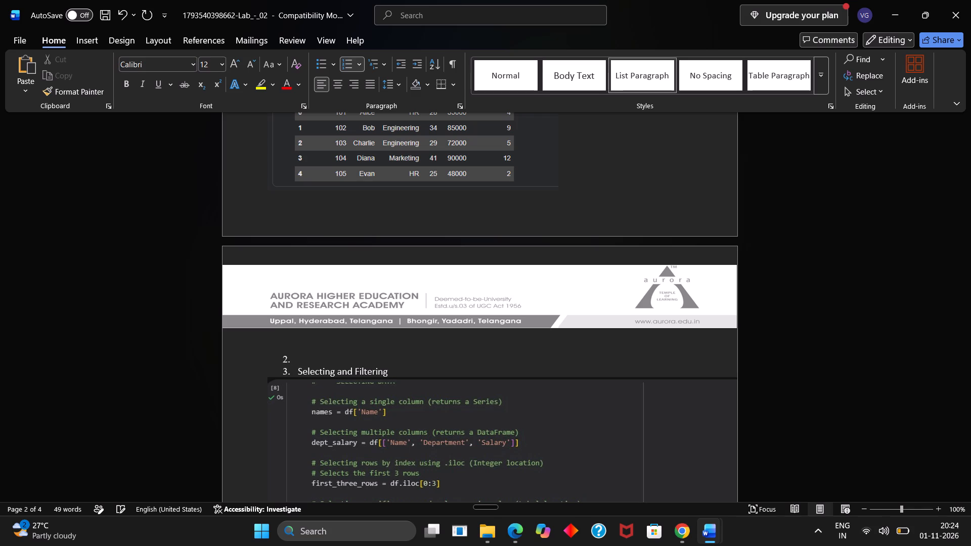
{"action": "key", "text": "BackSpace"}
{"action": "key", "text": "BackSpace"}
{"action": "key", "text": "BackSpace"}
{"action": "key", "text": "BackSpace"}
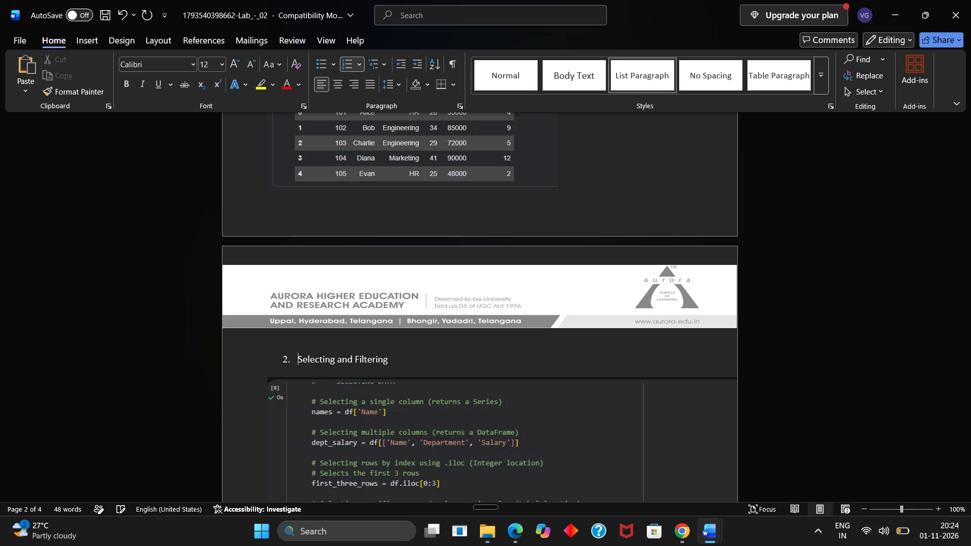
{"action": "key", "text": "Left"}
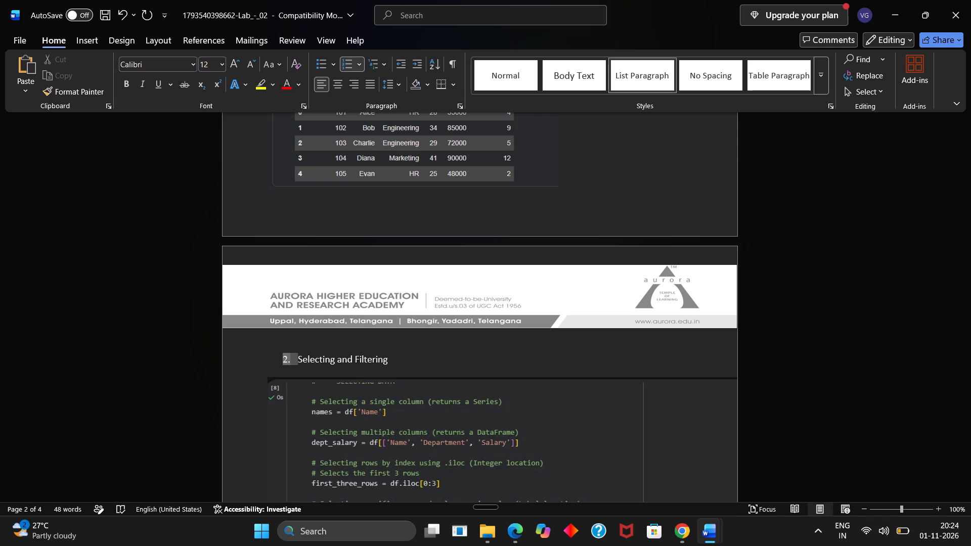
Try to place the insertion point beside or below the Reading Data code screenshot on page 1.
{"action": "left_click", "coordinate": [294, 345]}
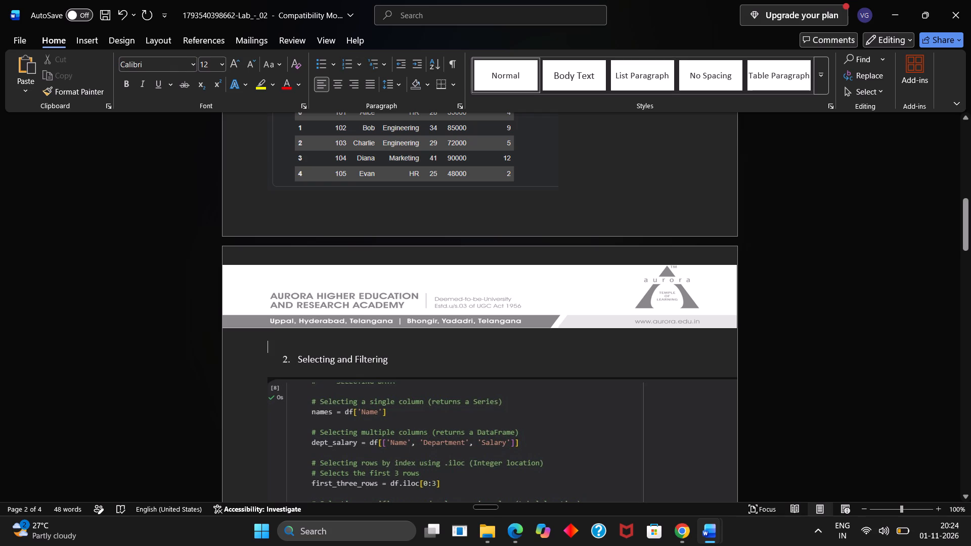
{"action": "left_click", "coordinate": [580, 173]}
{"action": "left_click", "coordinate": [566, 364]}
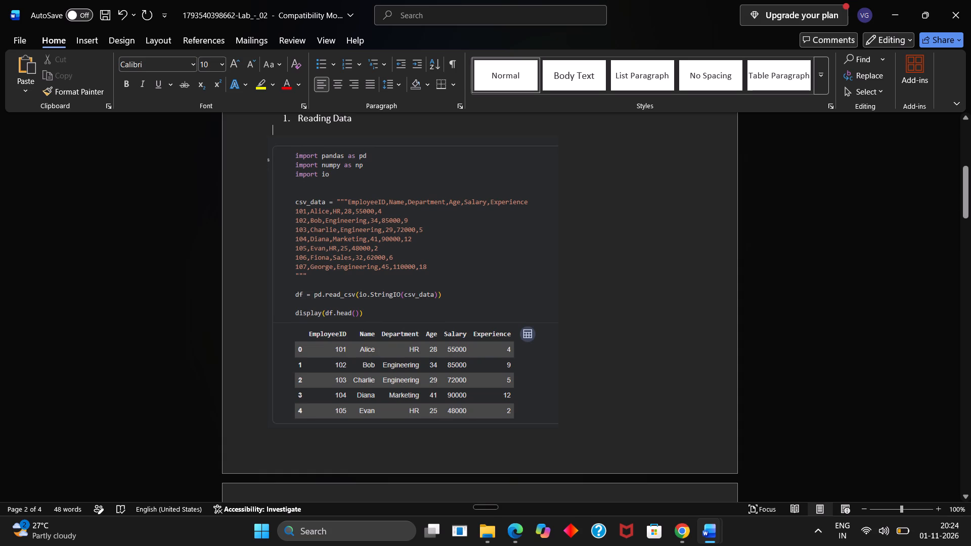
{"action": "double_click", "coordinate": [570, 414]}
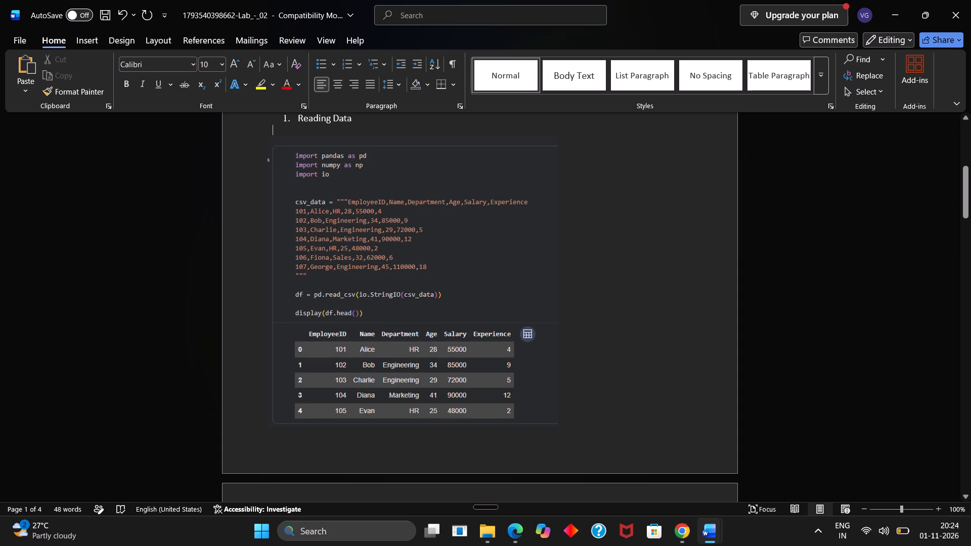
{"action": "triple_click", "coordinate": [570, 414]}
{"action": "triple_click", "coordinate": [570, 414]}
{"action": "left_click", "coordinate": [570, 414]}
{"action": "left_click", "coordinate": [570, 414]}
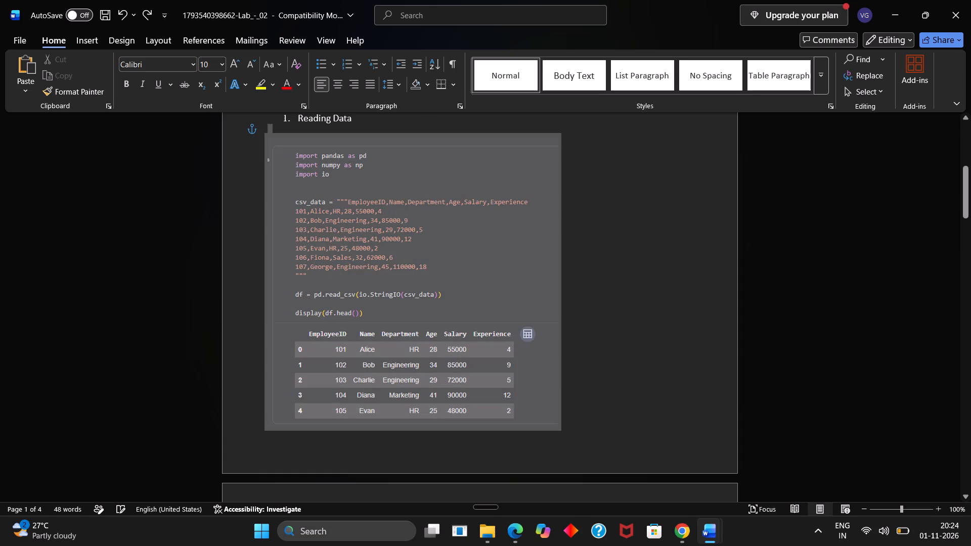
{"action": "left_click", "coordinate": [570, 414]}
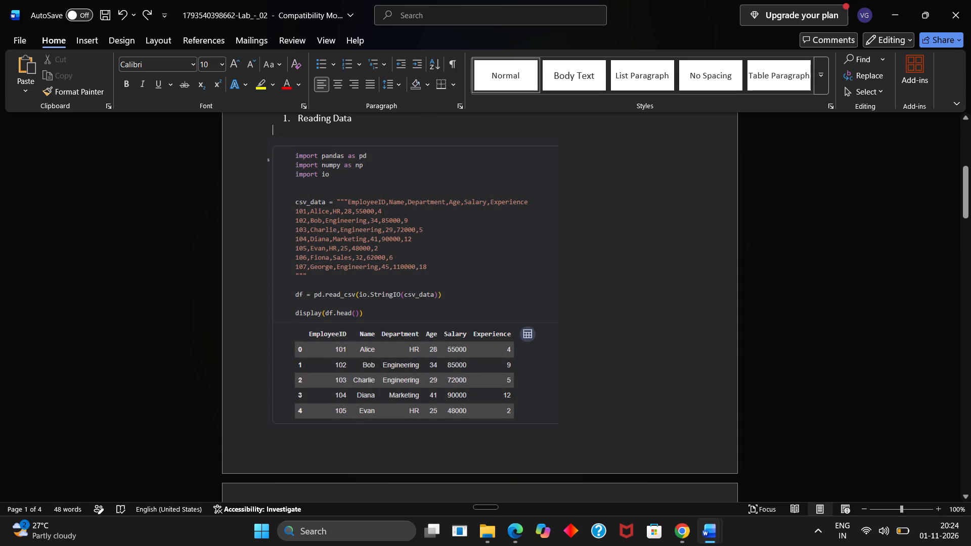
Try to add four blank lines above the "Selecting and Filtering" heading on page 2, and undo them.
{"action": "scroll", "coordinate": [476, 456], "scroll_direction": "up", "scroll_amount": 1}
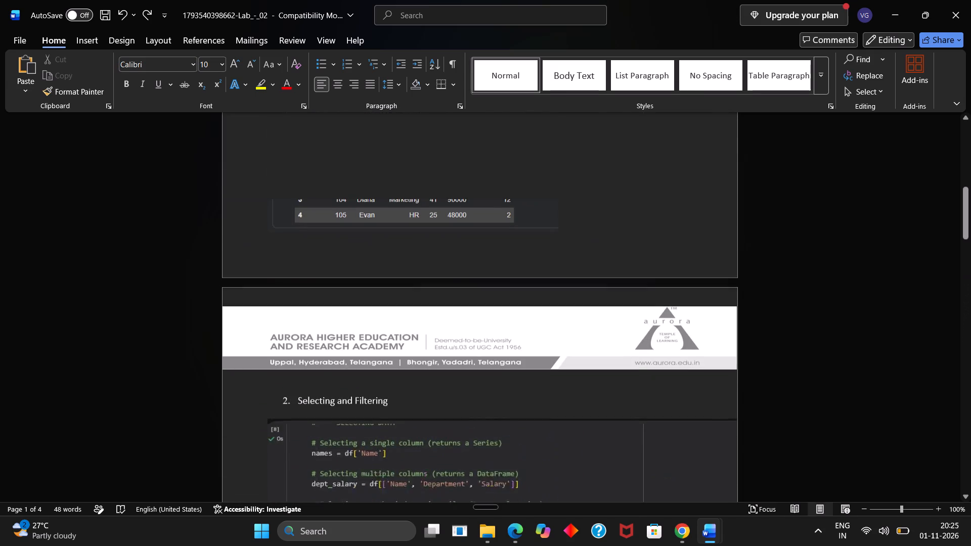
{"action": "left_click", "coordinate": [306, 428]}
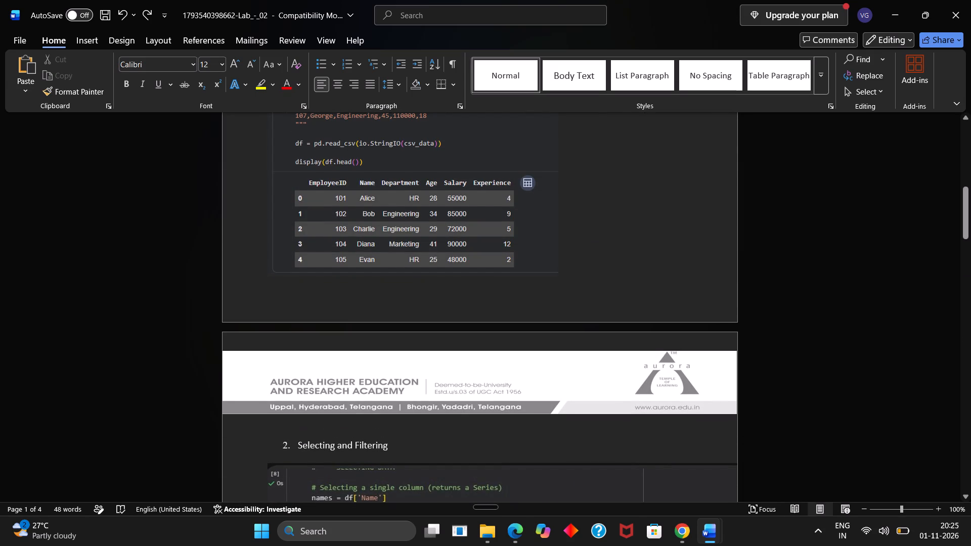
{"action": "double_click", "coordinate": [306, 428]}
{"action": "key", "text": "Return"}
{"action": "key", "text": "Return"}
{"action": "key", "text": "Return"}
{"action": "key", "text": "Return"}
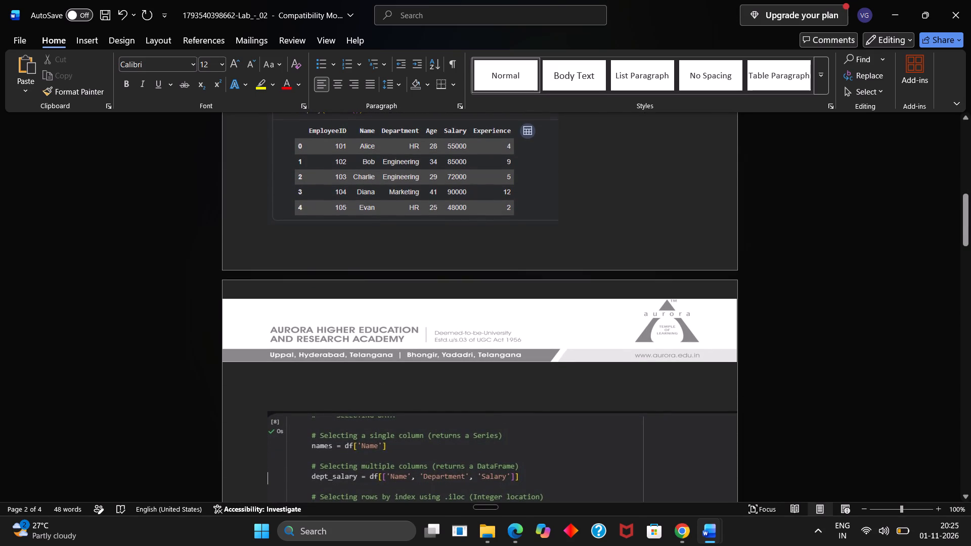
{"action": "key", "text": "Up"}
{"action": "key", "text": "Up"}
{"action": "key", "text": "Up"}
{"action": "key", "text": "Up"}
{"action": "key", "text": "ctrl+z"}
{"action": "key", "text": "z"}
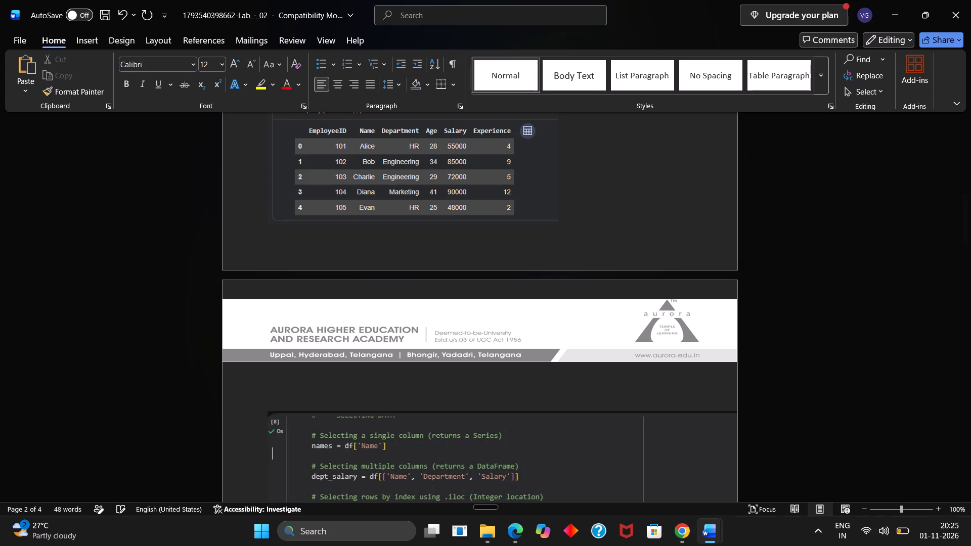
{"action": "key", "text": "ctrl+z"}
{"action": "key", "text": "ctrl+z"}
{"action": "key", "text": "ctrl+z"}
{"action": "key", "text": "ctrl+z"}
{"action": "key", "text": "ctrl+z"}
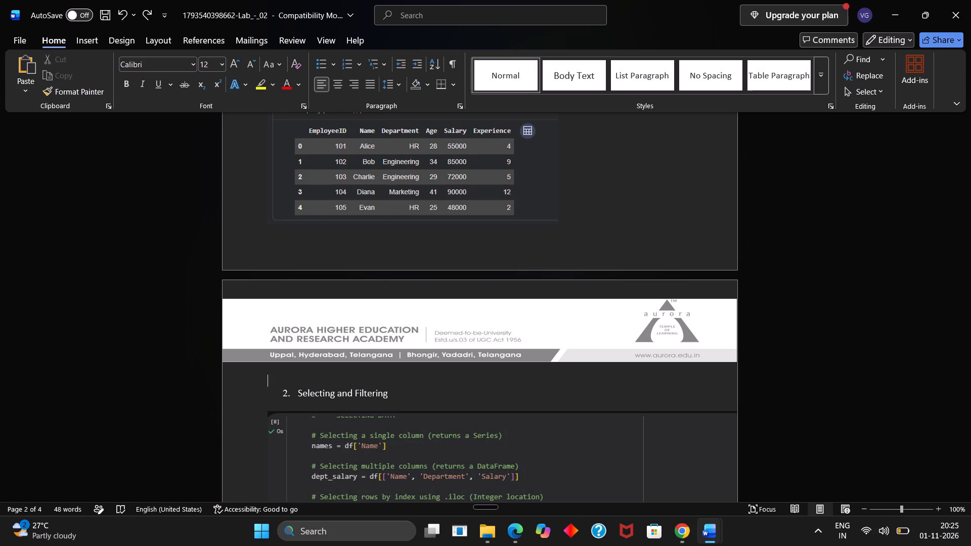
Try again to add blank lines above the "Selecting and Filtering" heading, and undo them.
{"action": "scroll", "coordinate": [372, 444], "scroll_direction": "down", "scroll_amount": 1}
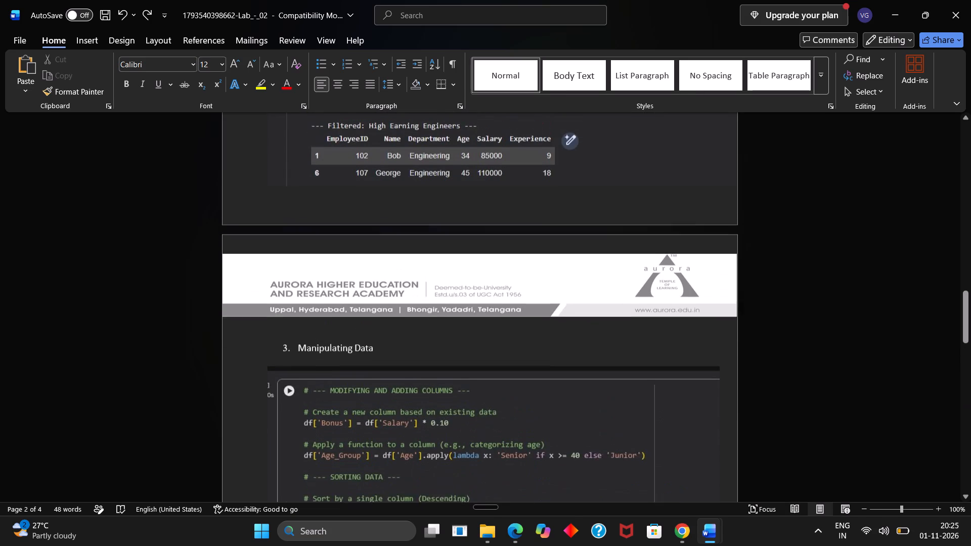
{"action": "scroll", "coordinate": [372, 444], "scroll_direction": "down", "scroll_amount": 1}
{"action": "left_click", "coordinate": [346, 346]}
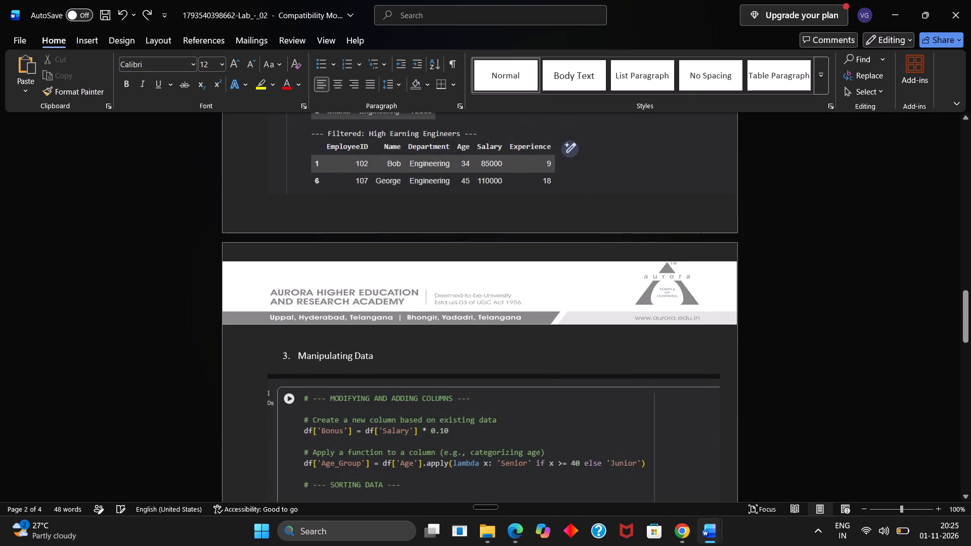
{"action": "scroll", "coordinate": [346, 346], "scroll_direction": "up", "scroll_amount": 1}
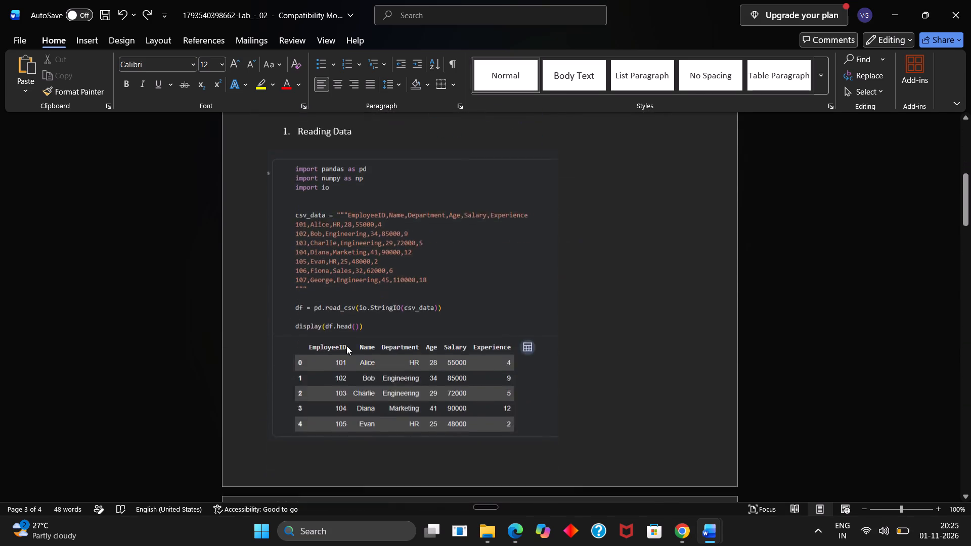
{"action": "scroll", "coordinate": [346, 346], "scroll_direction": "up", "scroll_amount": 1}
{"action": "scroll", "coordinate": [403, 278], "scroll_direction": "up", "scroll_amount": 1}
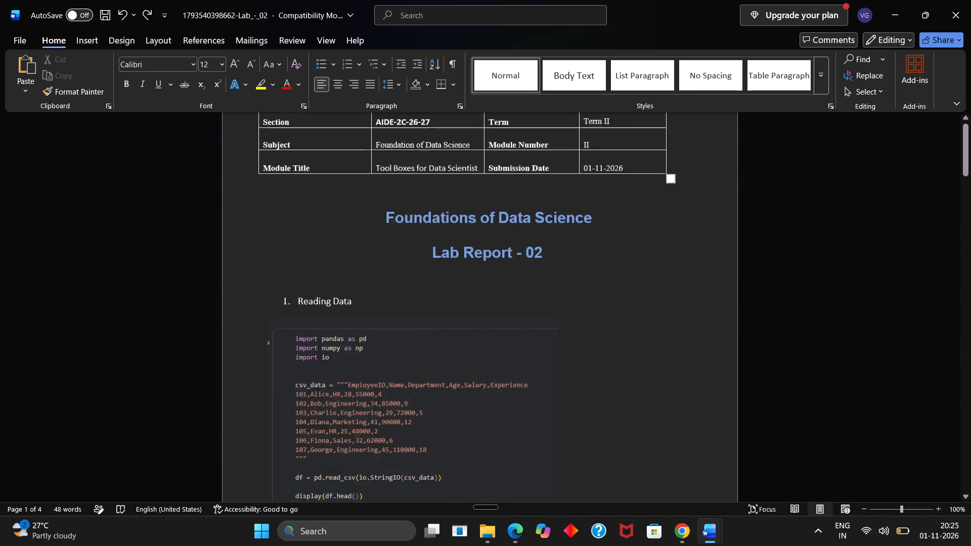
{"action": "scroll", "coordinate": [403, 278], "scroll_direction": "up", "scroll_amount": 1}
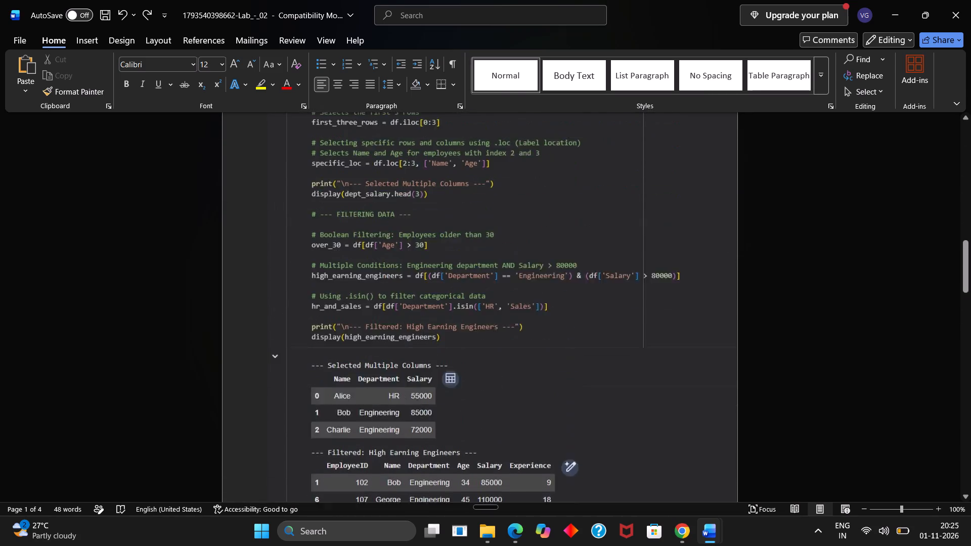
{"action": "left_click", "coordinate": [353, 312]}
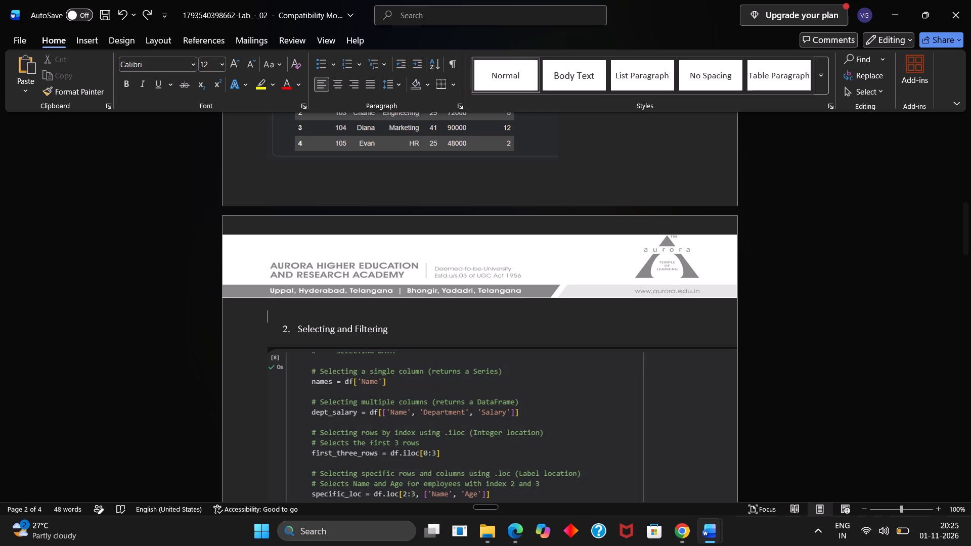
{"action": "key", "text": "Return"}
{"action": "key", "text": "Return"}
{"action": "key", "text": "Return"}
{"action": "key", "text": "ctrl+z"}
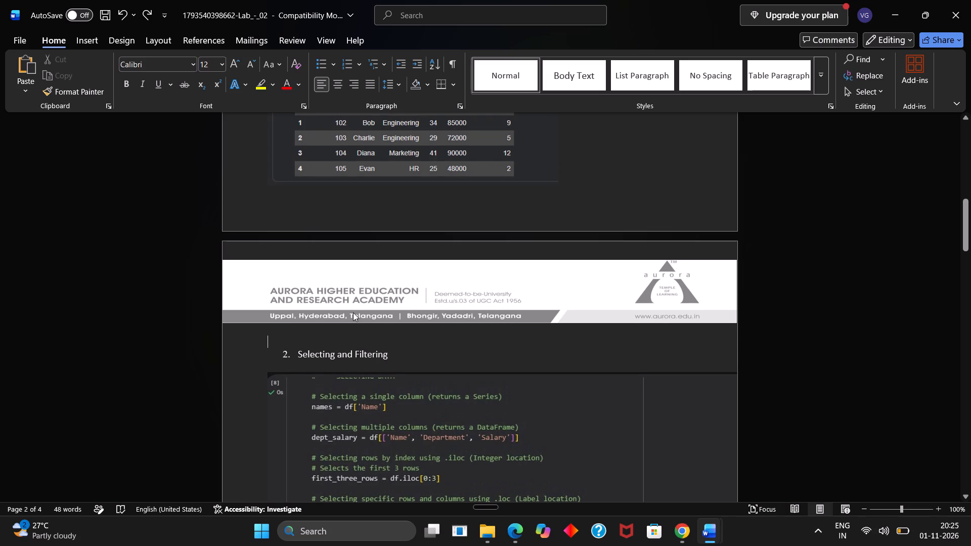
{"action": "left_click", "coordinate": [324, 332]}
Shrink the Selecting and Filtering code screenshot to about a third of its width and move it to the lower middle of page 2.
{"action": "scroll", "coordinate": [383, 407], "scroll_direction": "down", "scroll_amount": 1}
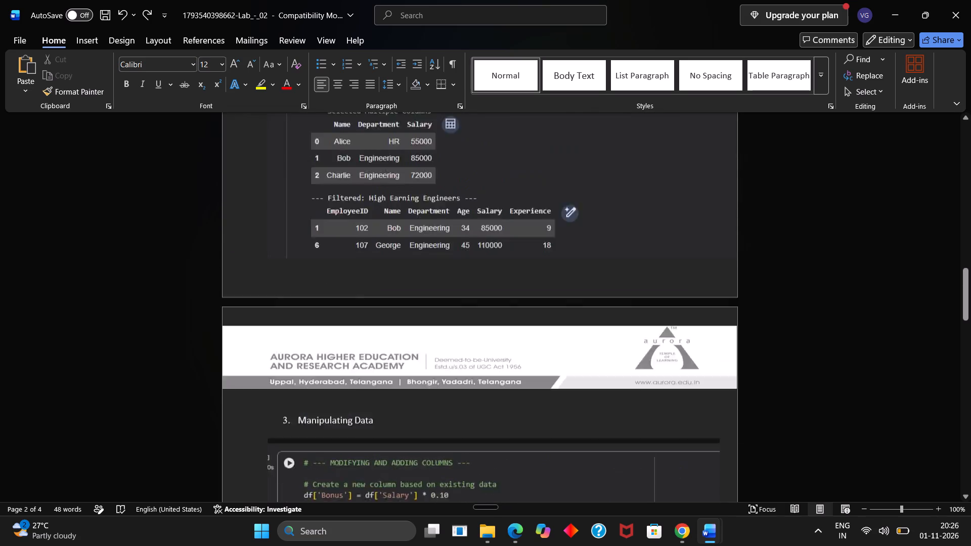
{"action": "scroll", "coordinate": [383, 407], "scroll_direction": "down", "scroll_amount": 1}
{"action": "left_click", "coordinate": [584, 370]}
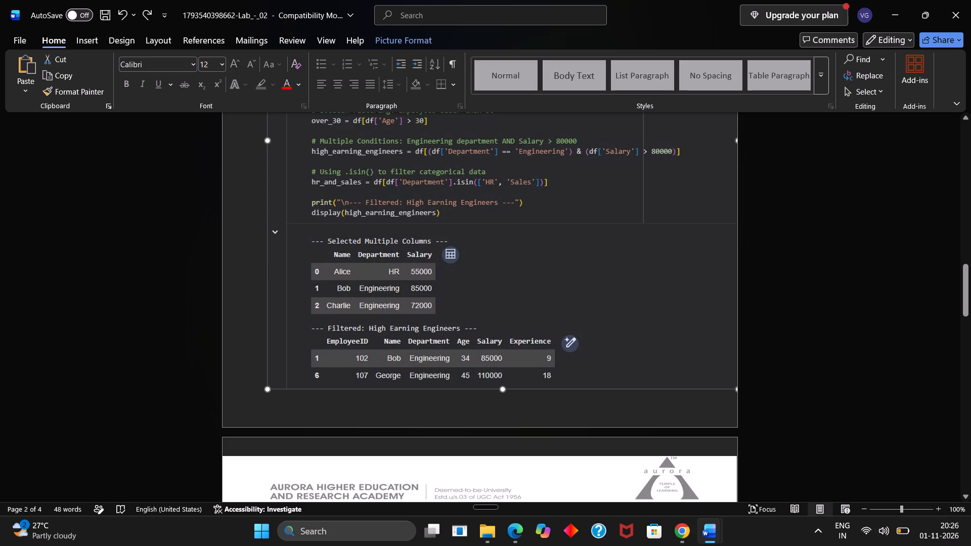
{"action": "left_click_drag", "start_coordinate": [267, 390], "coordinate": [392, 326]}
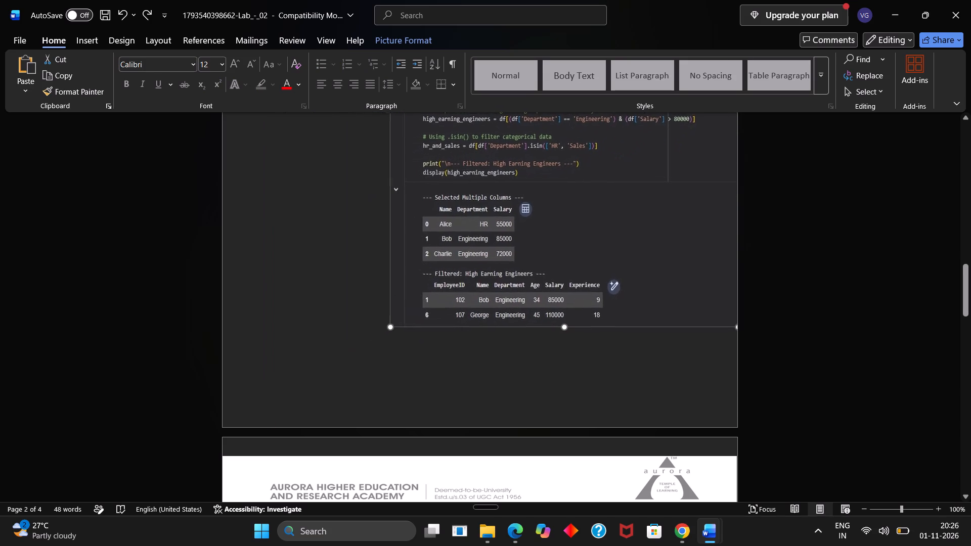
{"action": "left_click_drag", "start_coordinate": [392, 326], "coordinate": [393, 325]}
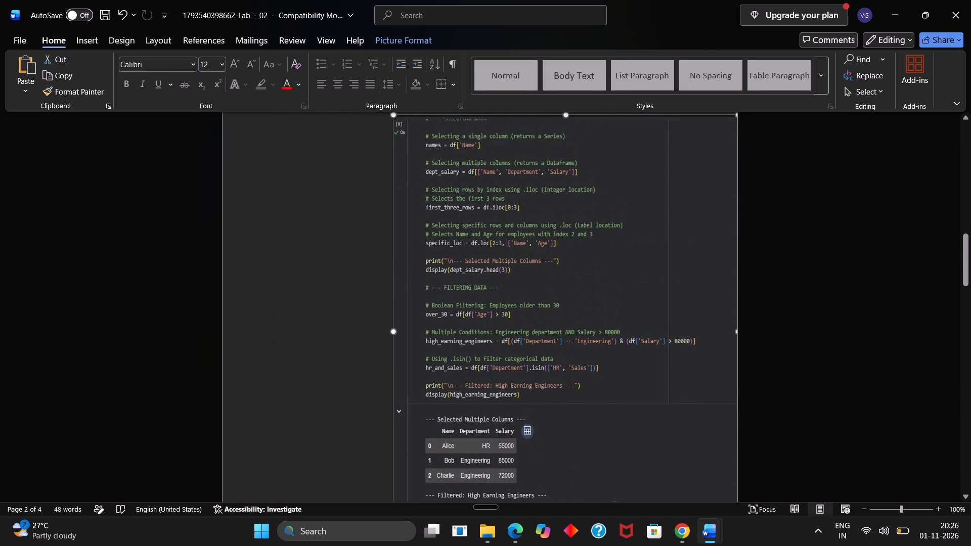
{"action": "left_click_drag", "start_coordinate": [395, 115], "coordinate": [557, 358]}
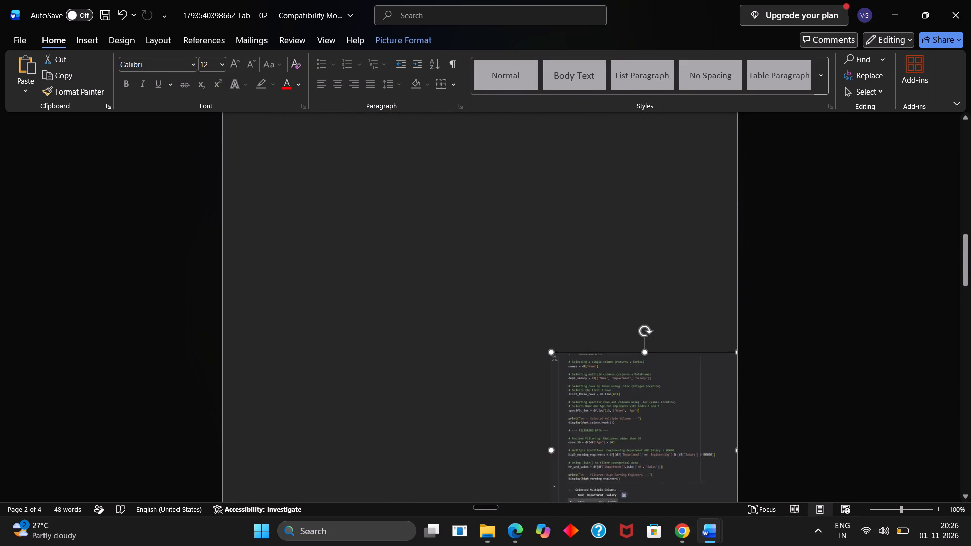
{"action": "left_click_drag", "start_coordinate": [557, 358], "coordinate": [565, 366]}
{"action": "left_click_drag", "start_coordinate": [628, 254], "coordinate": [573, 238]}
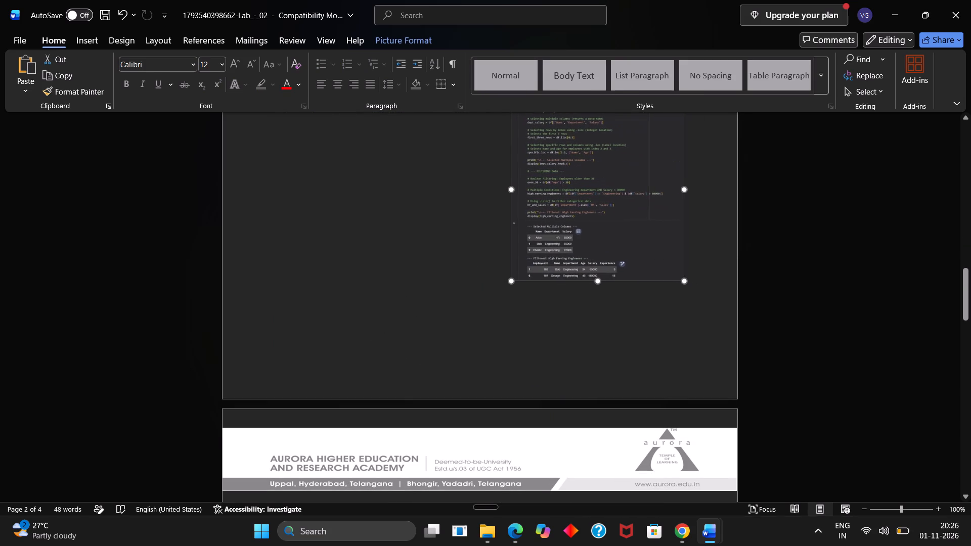
{"action": "left_click_drag", "start_coordinate": [573, 238], "coordinate": [386, 232]}
Add six blank lines above the "Selecting and Filtering" heading and paste the copied Explanation of Methods text at the top of page 2.
{"action": "scroll", "coordinate": [386, 232], "scroll_direction": "up", "scroll_amount": 1}
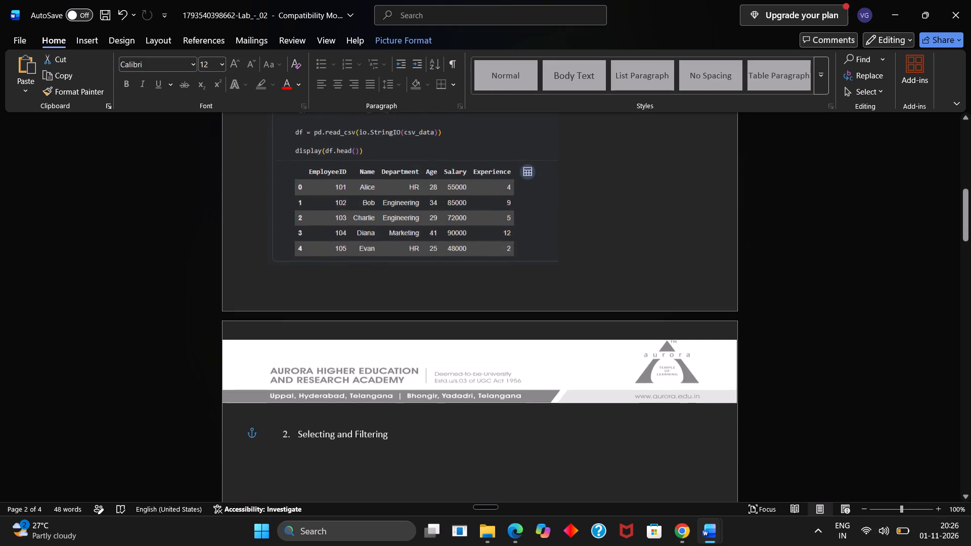
{"action": "scroll", "coordinate": [386, 232], "scroll_direction": "up", "scroll_amount": 1}
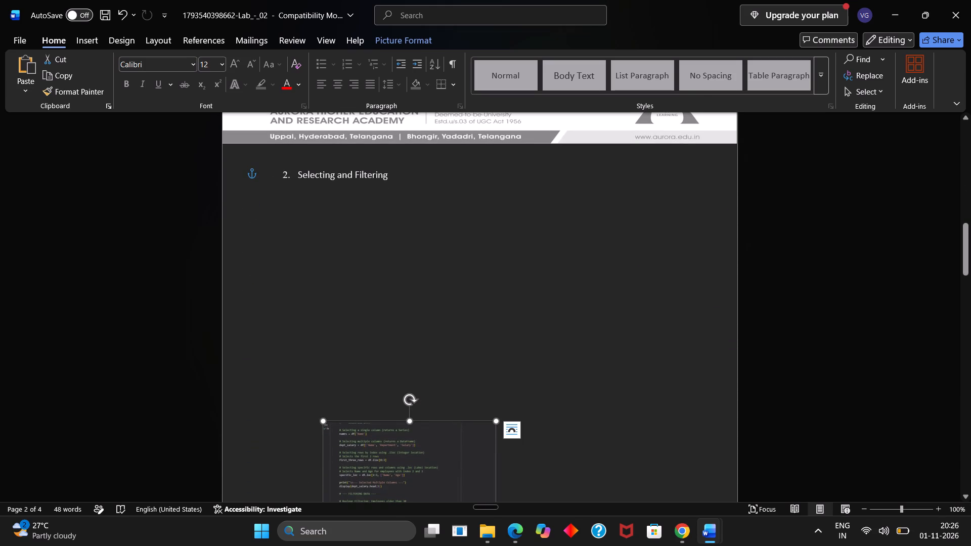
{"action": "left_click", "coordinate": [304, 160]}
{"action": "key", "text": "Return"}
{"action": "key", "text": "Return"}
{"action": "key", "text": "Return"}
{"action": "key", "text": "Return"}
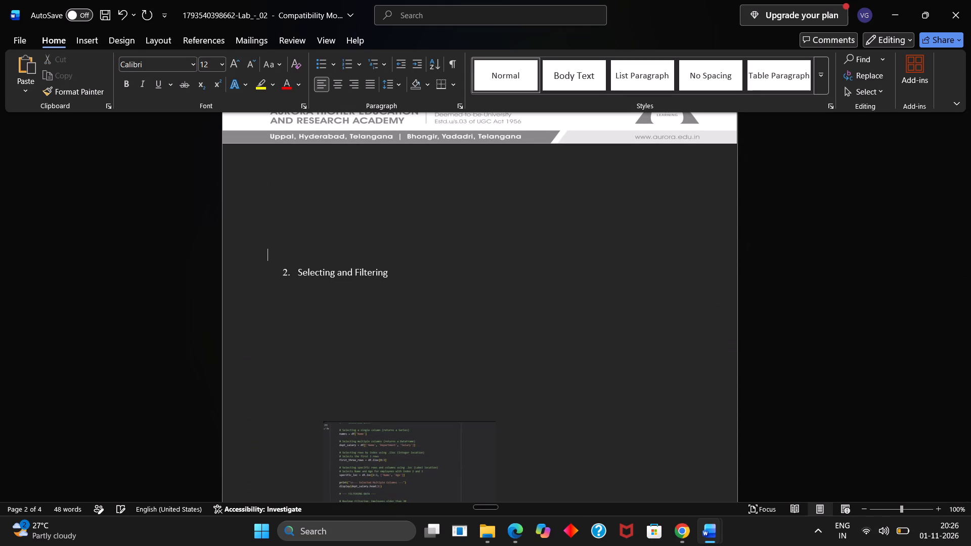
{"action": "key", "text": "Return"}
{"action": "key", "text": "Return"}
{"action": "left_click", "coordinate": [278, 154]}
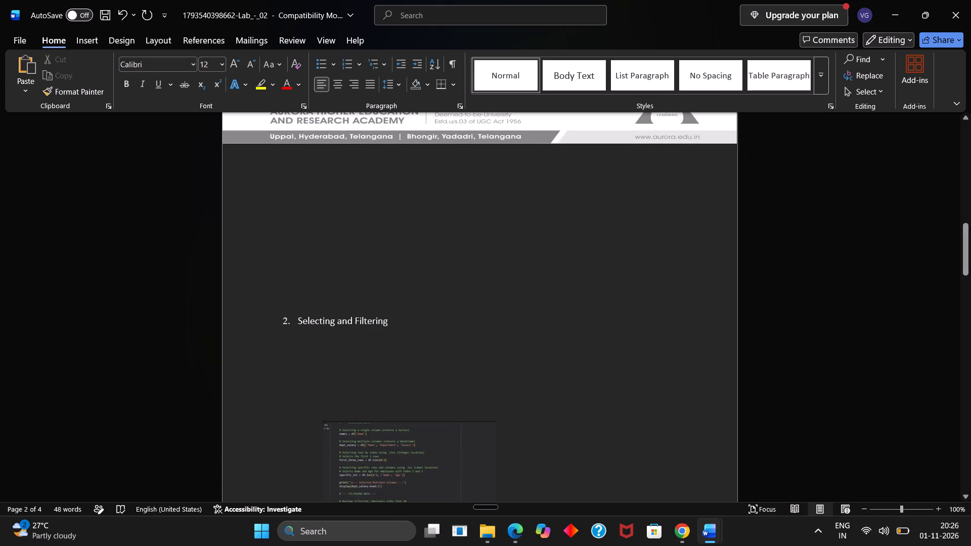
{"action": "key", "text": "ctrl+v"}
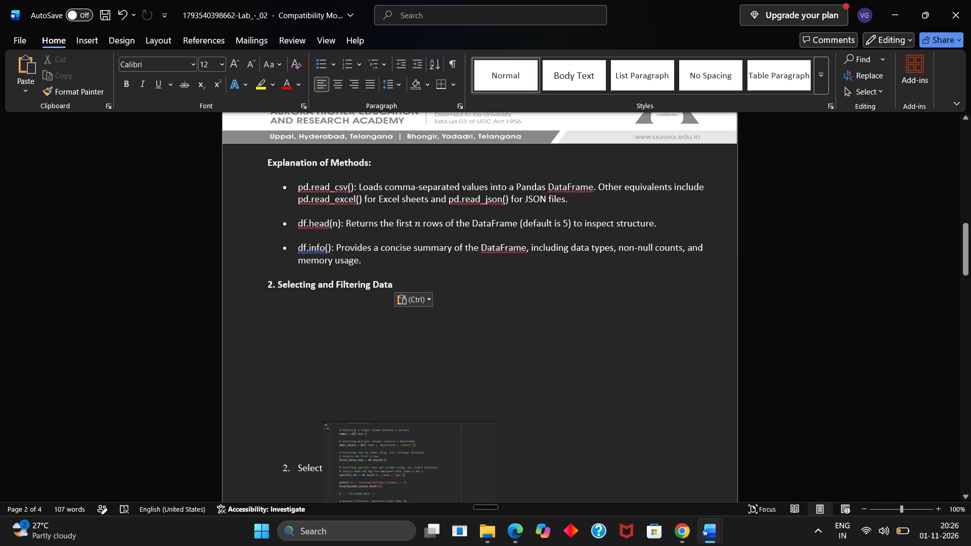
Delete the original numbered "Selecting and Filtering" heading beside the shrunken screenshot, including its list number.
{"action": "left_click", "coordinate": [283, 468]}
{"action": "key", "text": "BackSpace"}
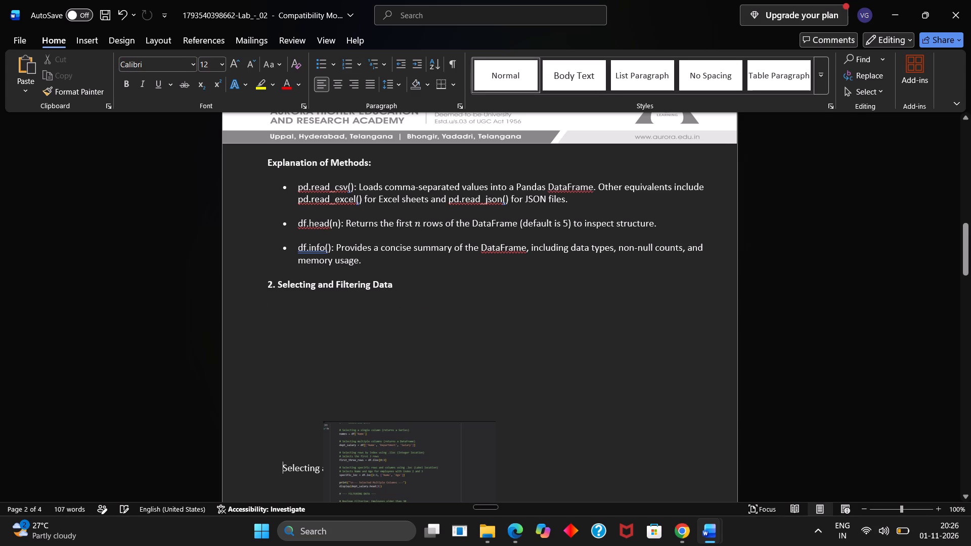
{"action": "key", "text": "Right"}
{"action": "key", "text": "Right"}
{"action": "key", "text": "Right"}
{"action": "key", "text": "Right"}
{"action": "key", "text": "Right"}
{"action": "key", "text": "Right"}
{"action": "key", "text": "Right"}
{"action": "key", "text": "Right"}
{"action": "key", "text": "Right"}
{"action": "key", "text": "Right"}
{"action": "key", "text": "Right"}
{"action": "key", "text": "Right"}
{"action": "key", "text": "Right"}
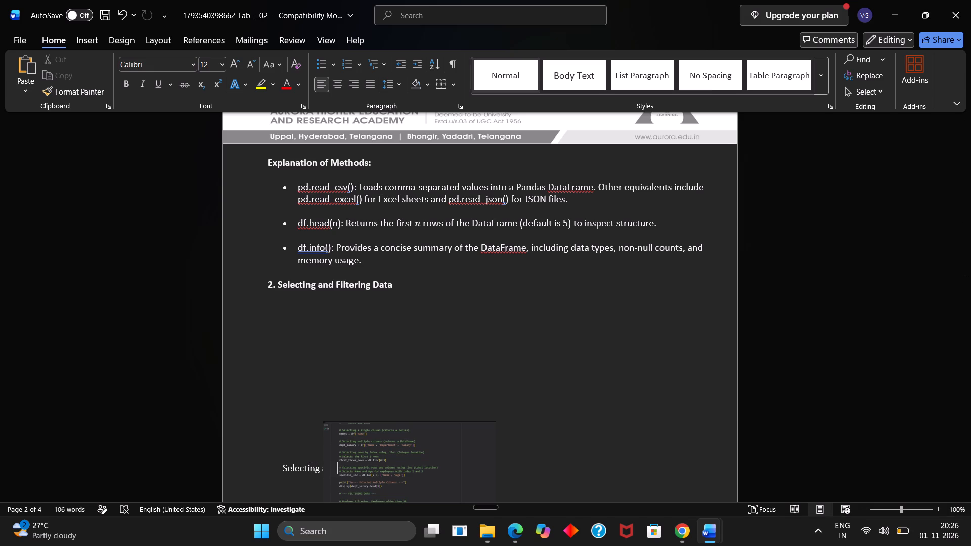
{"action": "key", "text": "BackSpace"}
{"action": "key", "text": "BackSpace"}
{"action": "key", "text": "BackSpace"}
{"action": "key", "text": "BackSpace"}
{"action": "key", "text": "BackSpace"}
{"action": "key", "text": "BackSpace"}
{"action": "key", "text": "BackSpace"}
{"action": "key", "text": "BackSpace"}
{"action": "key", "text": "BackSpace"}
{"action": "key", "text": "BackSpace"}
{"action": "key", "text": "BackSpace"}
{"action": "key", "text": "BackSpace"}
{"action": "key", "text": "BackSpace"}
{"action": "key", "text": "Right"}
{"action": "key", "text": "Right"}
{"action": "key", "text": "Right"}
{"action": "key", "text": "Right"}
{"action": "key", "text": "Right"}
{"action": "key", "text": "Right"}
{"action": "key", "text": "Right"}
{"action": "key", "text": "Right"}
{"action": "key", "text": "Right"}
{"action": "key", "text": "Right"}
{"action": "key", "text": "Right"}
{"action": "key", "text": "BackSpace"}
{"action": "key", "text": "BackSpace"}
{"action": "key", "text": "BackSpace"}
{"action": "key", "text": "BackSpace"}
{"action": "key", "text": "BackSpace"}
{"action": "key", "text": "BackSpace"}
{"action": "key", "text": "BackSpace"}
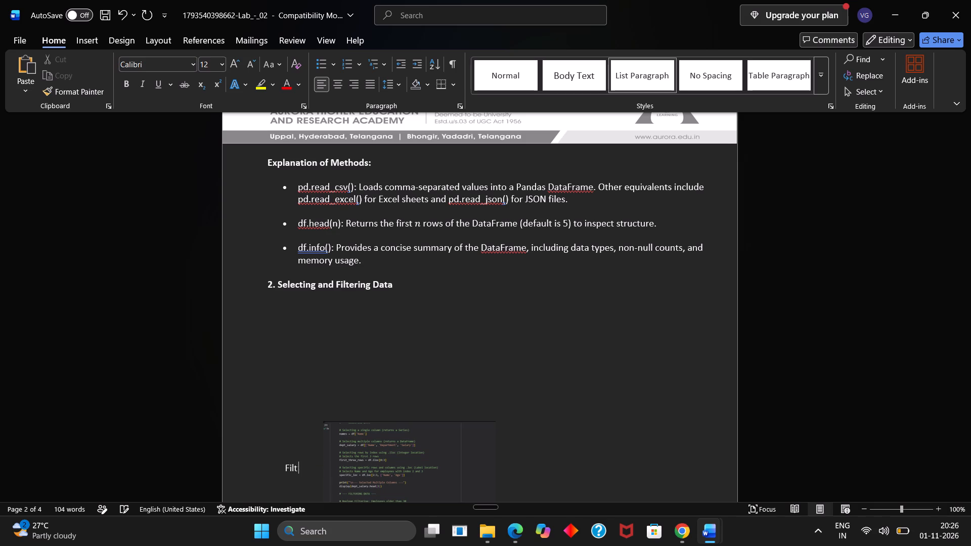
{"action": "key", "text": "BackSpace"}
{"action": "key", "text": "BackSpace"}
{"action": "key", "text": "BackSpace"}
{"action": "key", "text": "BackSpace"}
{"action": "key", "text": "BackSpace"}
Enlarge the Selecting and Filtering code screenshot to fill page 2 below its heading, about four-fifths of the text width.
{"action": "left_click", "coordinate": [363, 453]}
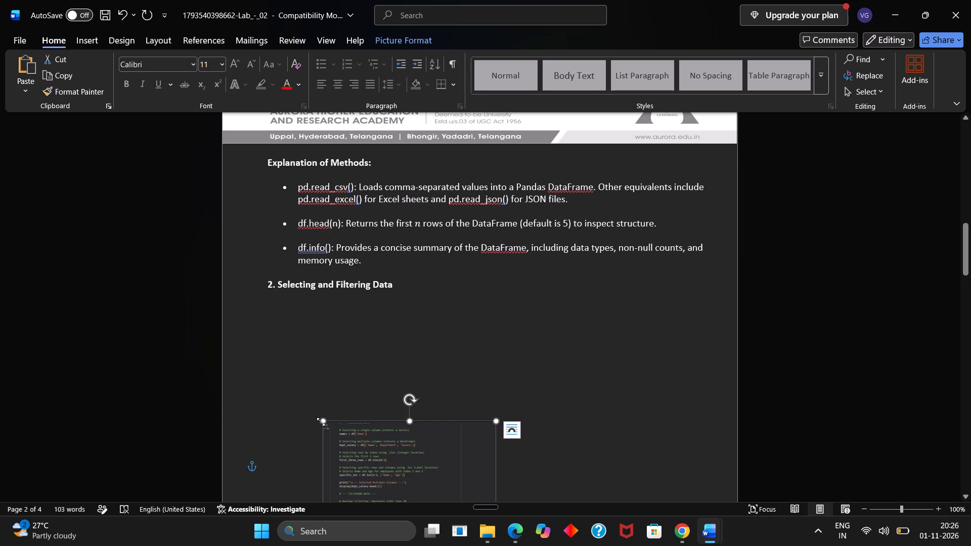
{"action": "left_click_drag", "start_coordinate": [325, 421], "coordinate": [264, 321]}
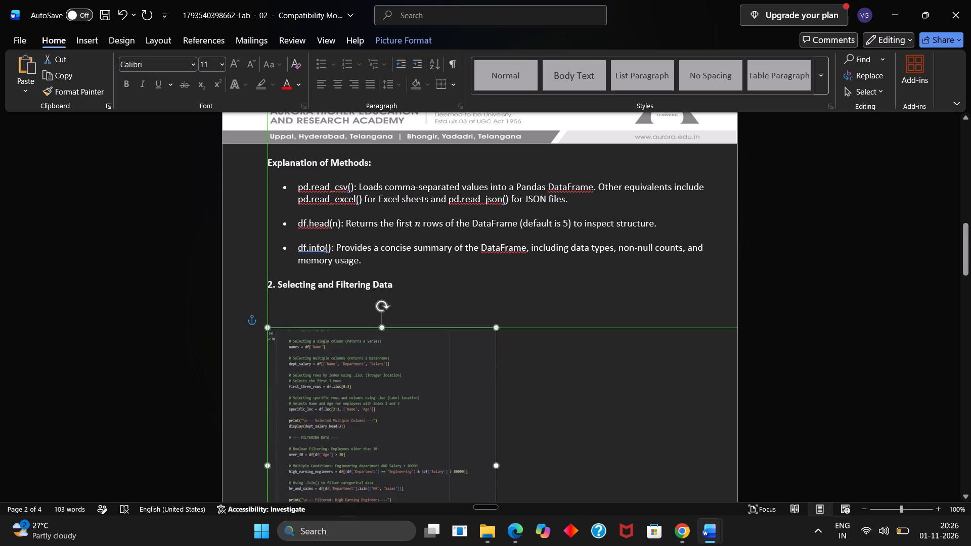
{"action": "left_click_drag", "start_coordinate": [264, 321], "coordinate": [262, 311]}
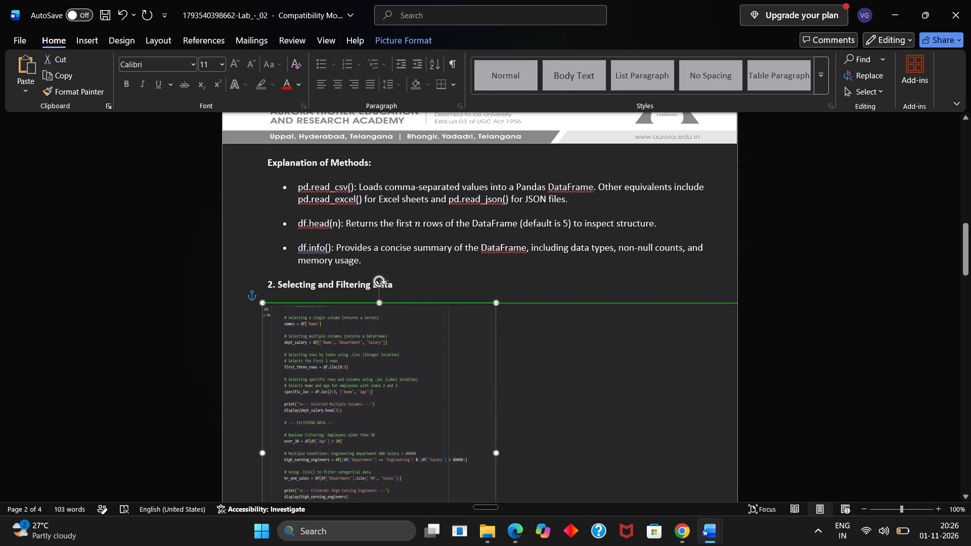
{"action": "left_click_drag", "start_coordinate": [262, 311], "coordinate": [263, 299]}
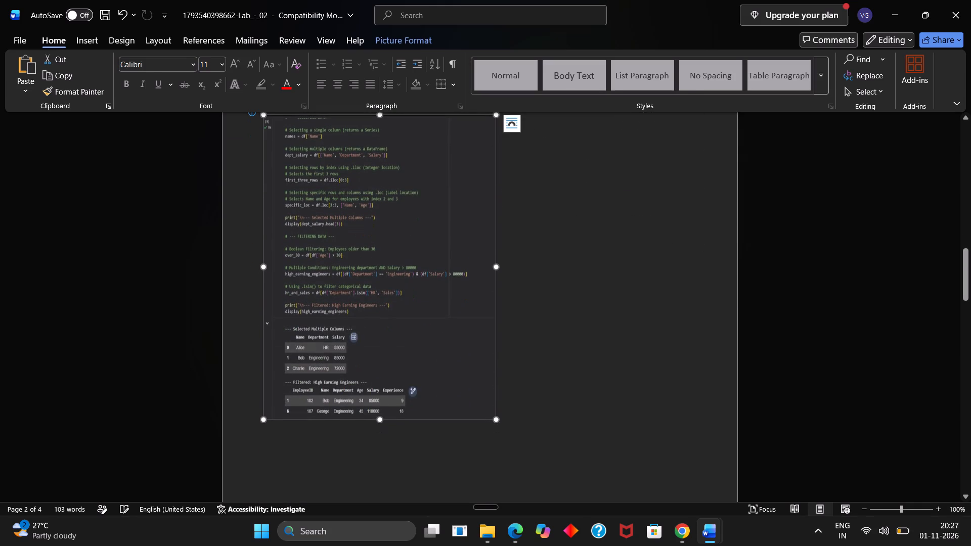
{"action": "left_click_drag", "start_coordinate": [497, 423], "coordinate": [521, 439]}
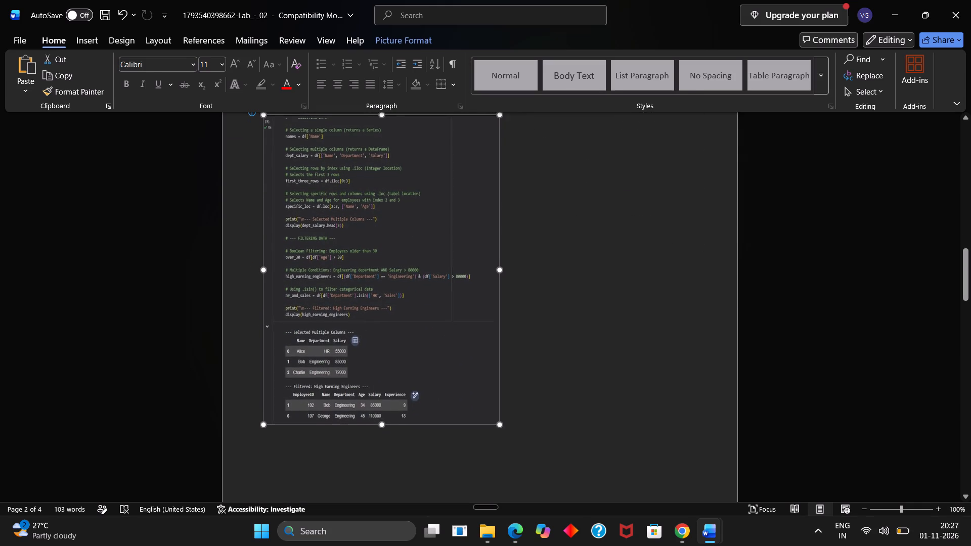
{"action": "left_click_drag", "start_coordinate": [521, 439], "coordinate": [595, 486]}
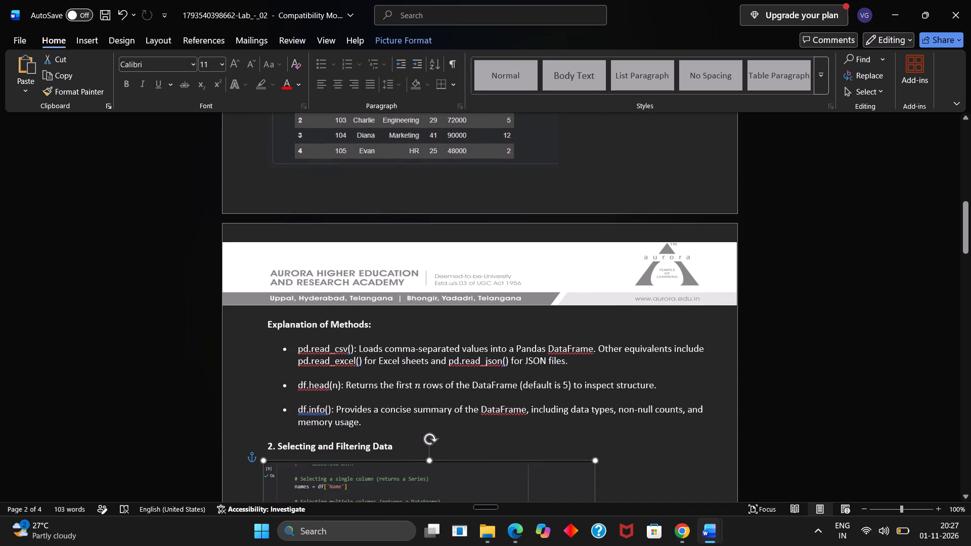
{"action": "scroll", "coordinate": [491, 407], "scroll_direction": "down", "scroll_amount": 2}
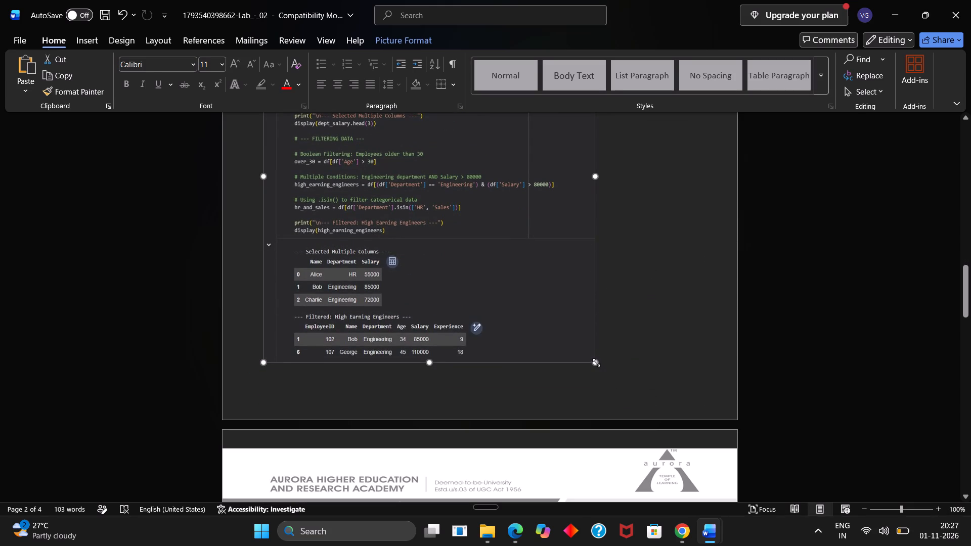
{"action": "left_click_drag", "start_coordinate": [596, 362], "coordinate": [630, 394]}
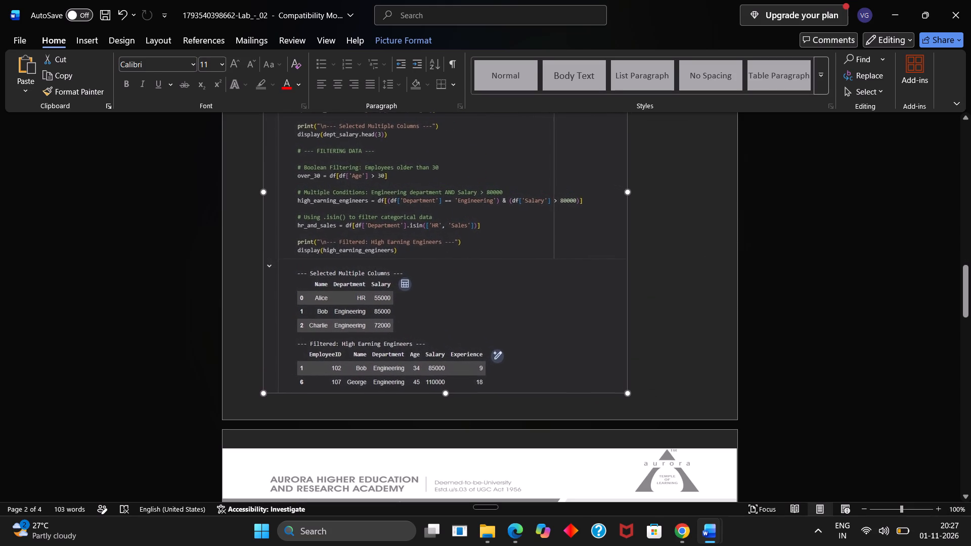
{"action": "left_click_drag", "start_coordinate": [630, 394], "coordinate": [634, 395]}
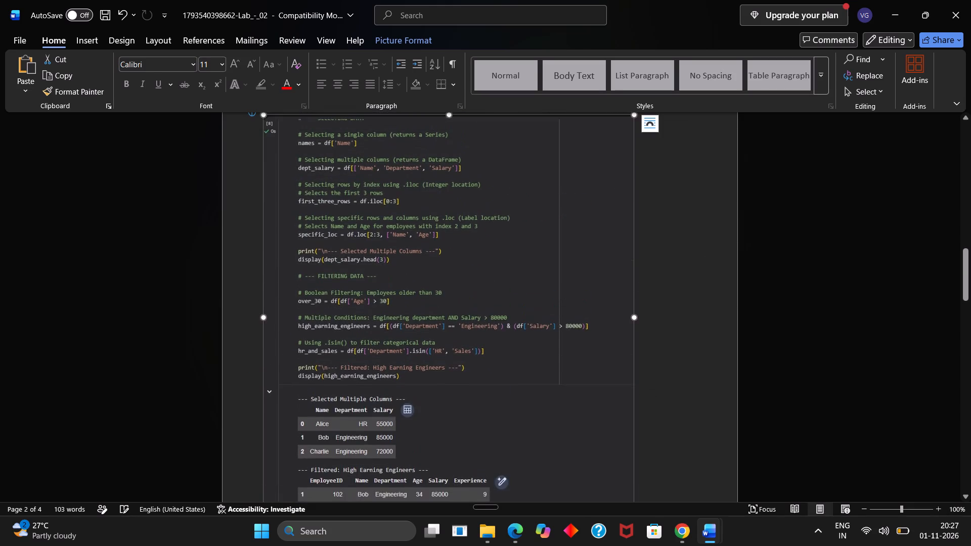
{"action": "scroll", "coordinate": [634, 395], "scroll_direction": "left", "scroll_amount": 1}
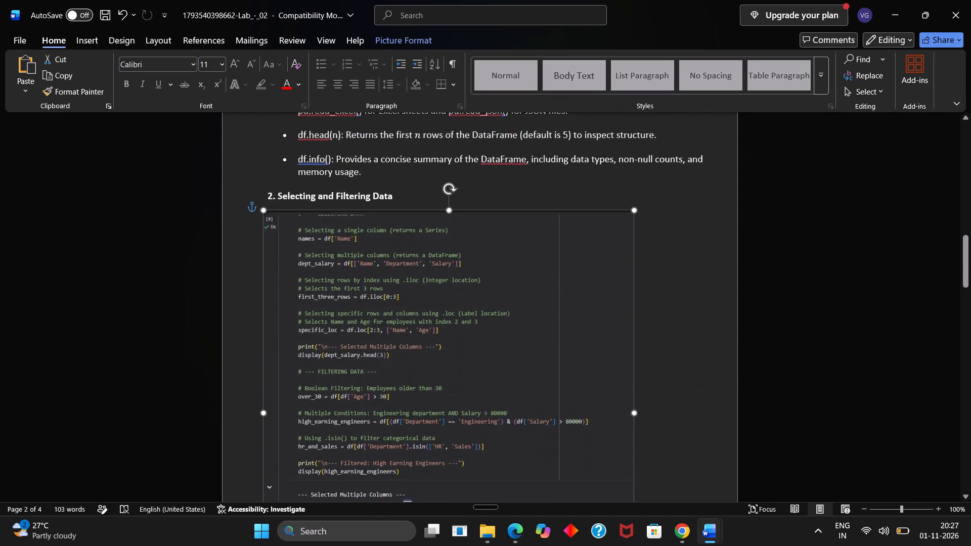
{"action": "scroll", "coordinate": [634, 395], "scroll_direction": "left", "scroll_amount": 1}
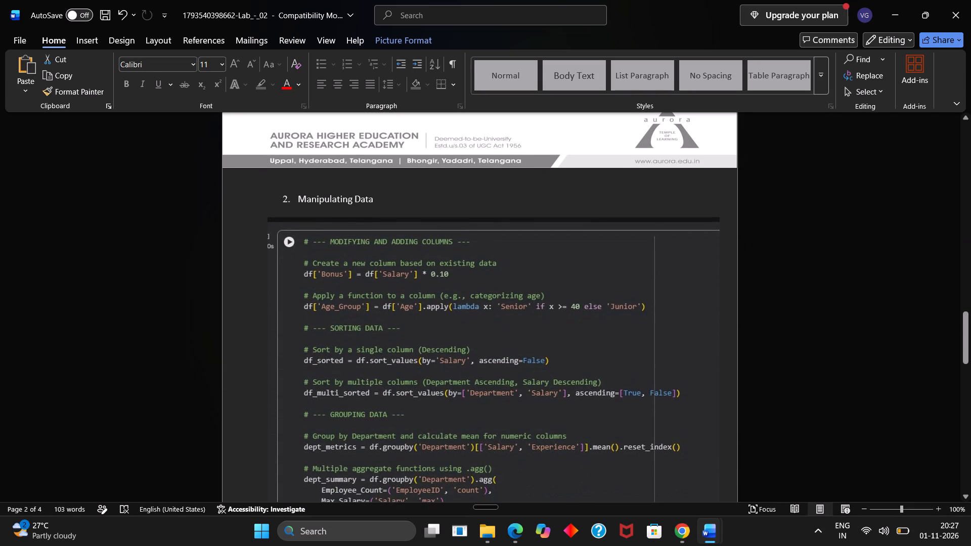
{"action": "left_click", "coordinate": [332, 183]}
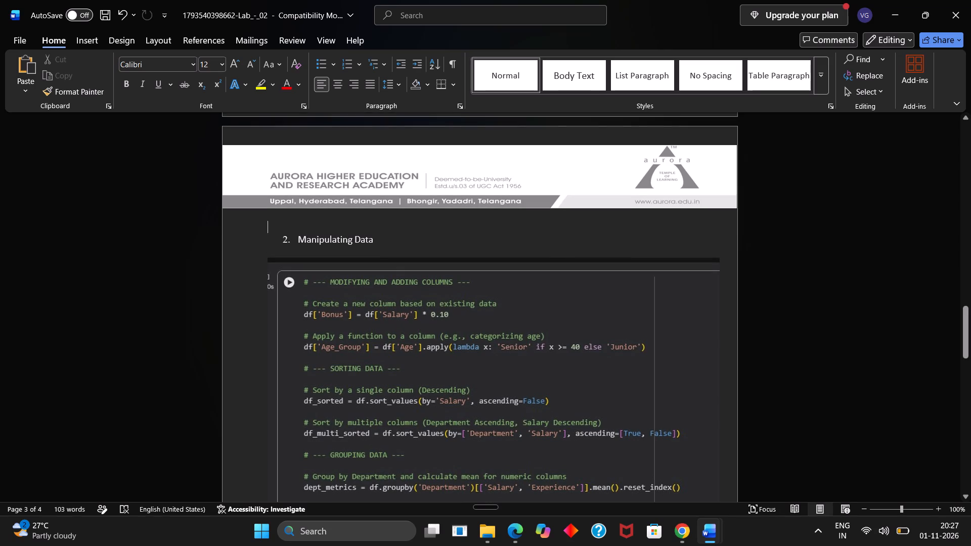
{"action": "left_click", "coordinate": [287, 240]}
{"action": "left_click", "coordinate": [287, 240]}
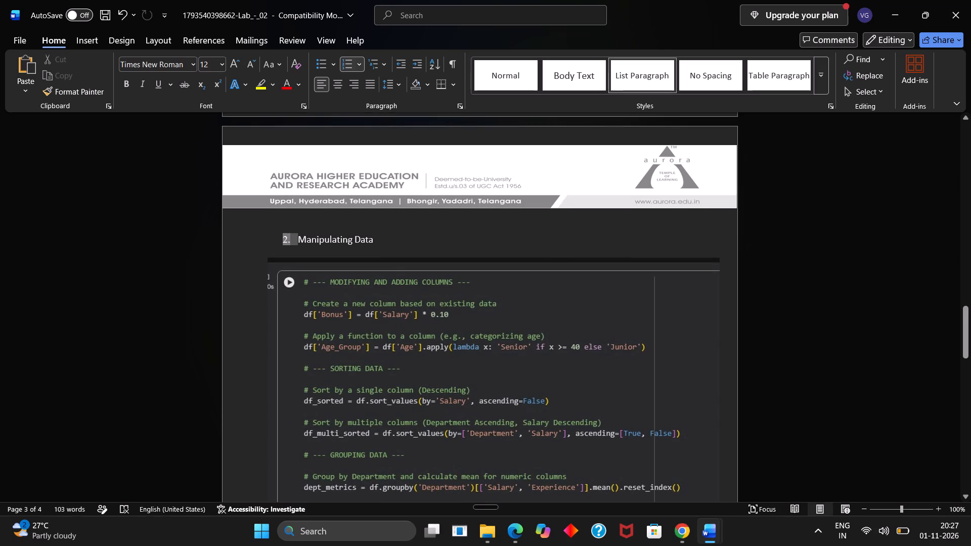
{"action": "double_click", "coordinate": [287, 240]}
{"action": "left_click", "coordinate": [287, 240]}
{"action": "left_click", "coordinate": [297, 240]}
{"action": "key", "text": "Left"}
{"action": "key", "text": "BackSpace"}
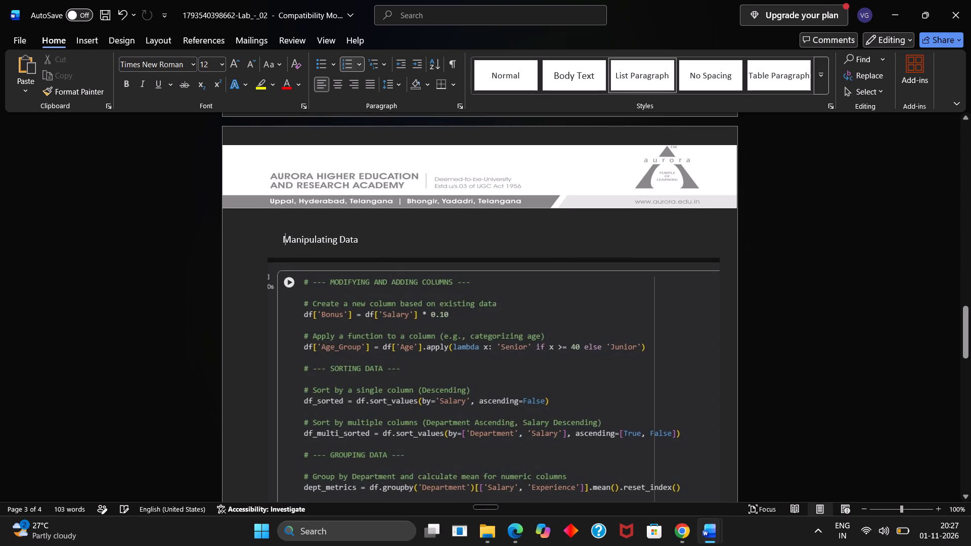
{"action": "key", "text": "3"}
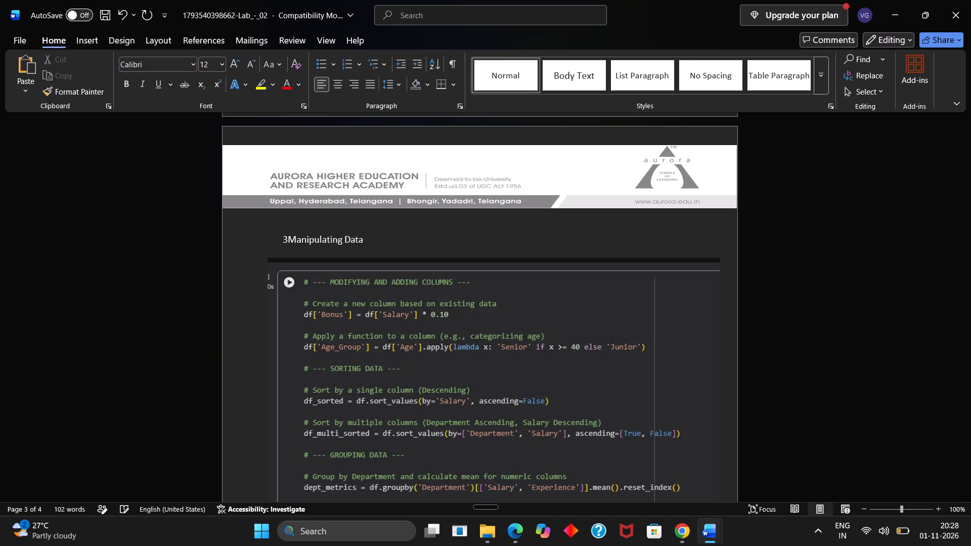
{"action": "key", "text": "period"}
{"action": "scroll", "coordinate": [297, 240], "scroll_direction": "down", "scroll_amount": 1}
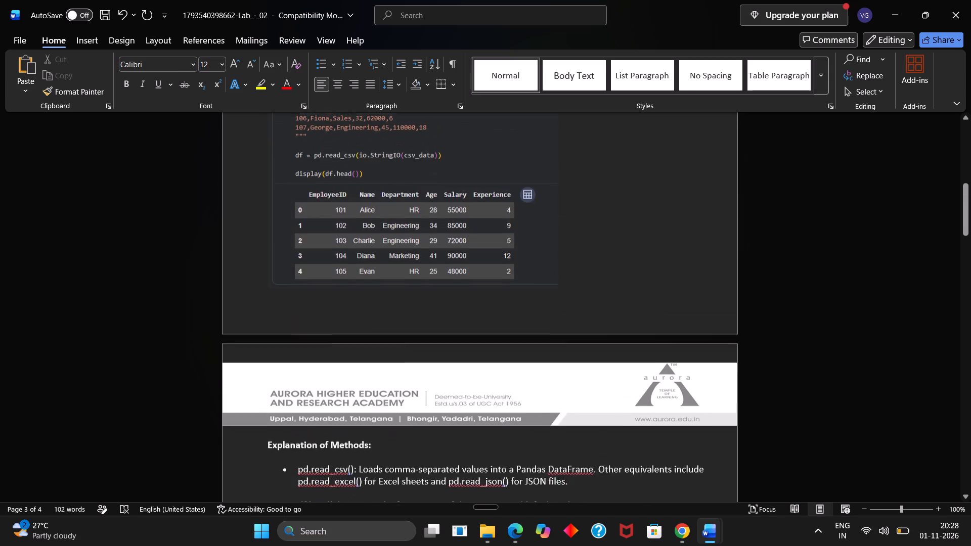
{"action": "scroll", "coordinate": [297, 240], "scroll_direction": "down", "scroll_amount": 1}
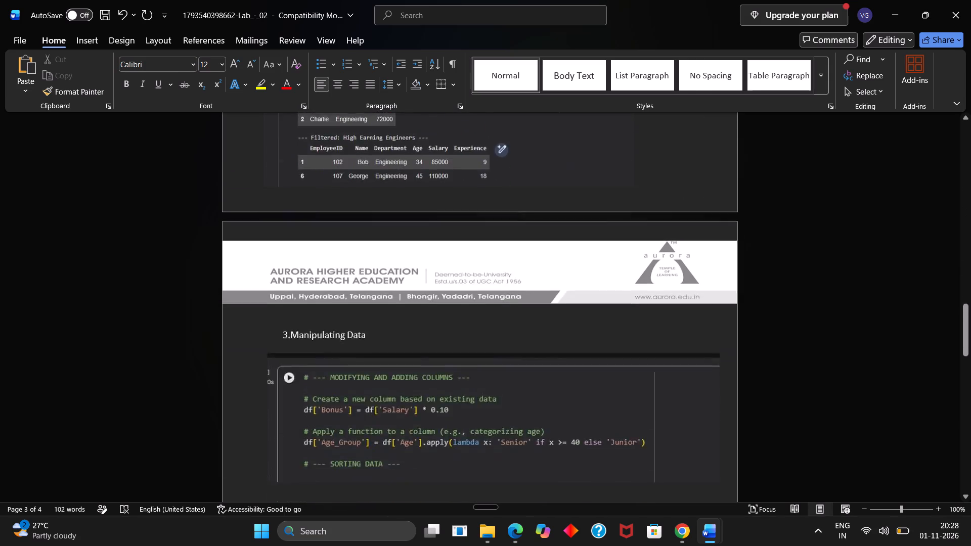
{"action": "scroll", "coordinate": [297, 240], "scroll_direction": "down", "scroll_amount": 1}
{"action": "key", "text": "space"}
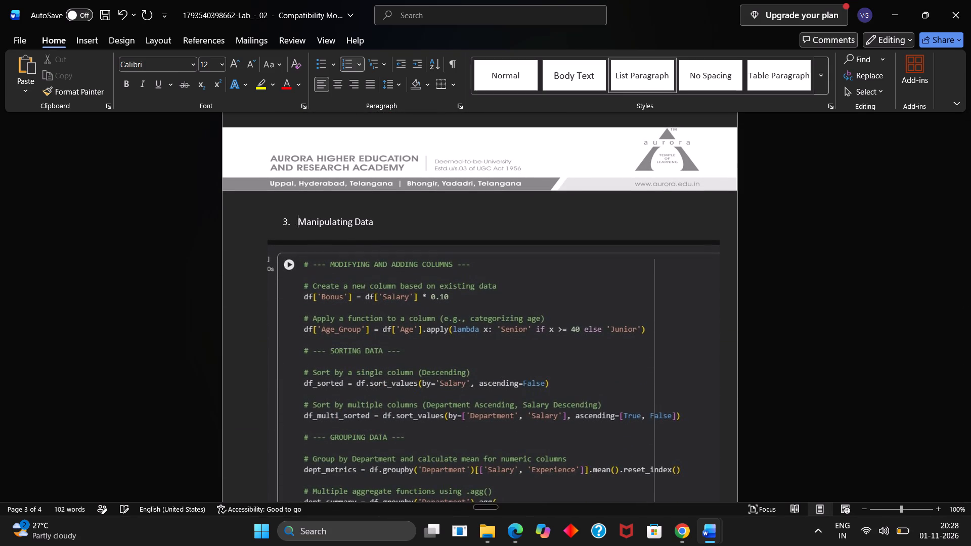
Paste the copied Explanation of Methods text at the top of page 3, leaving one blank line before the "Manipulating Data" heading.
{"action": "left_click", "coordinate": [295, 204]}
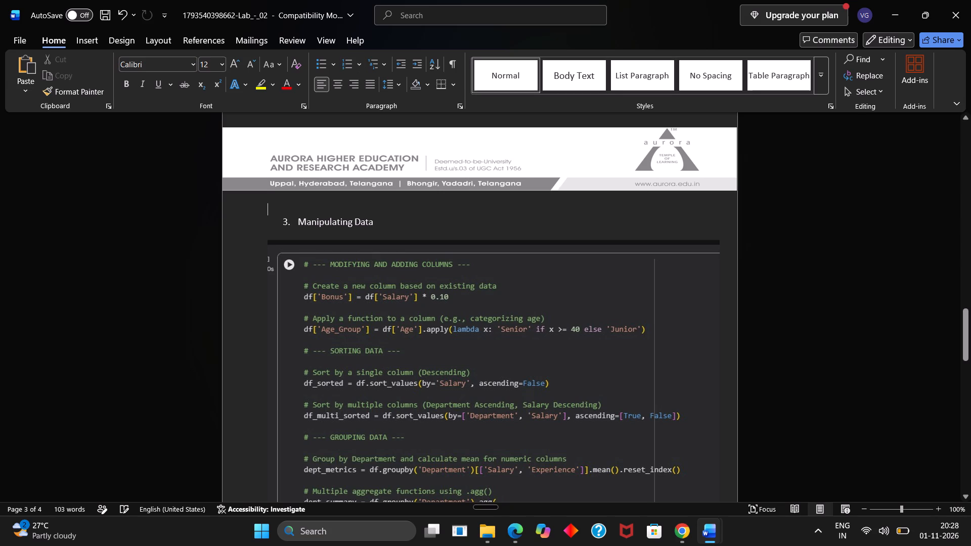
{"action": "key", "text": "Return"}
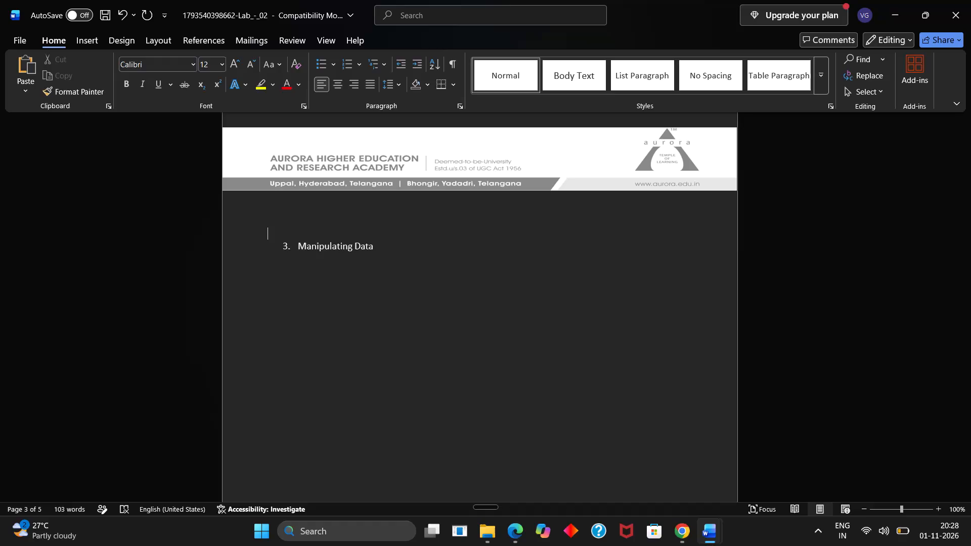
{"action": "key", "text": "Return"}
{"action": "key", "text": "Up"}
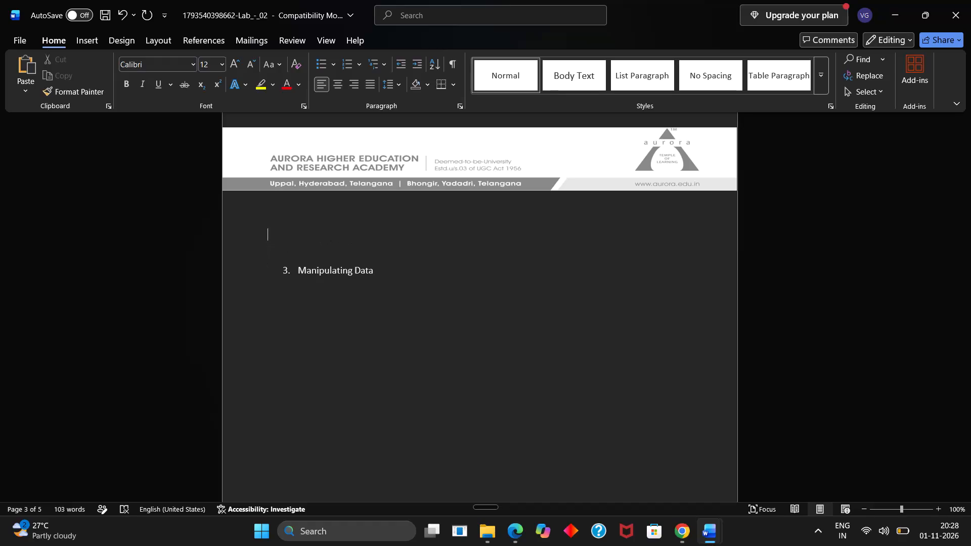
{"action": "key", "text": "Up"}
{"action": "key", "text": "ctrl+v"}
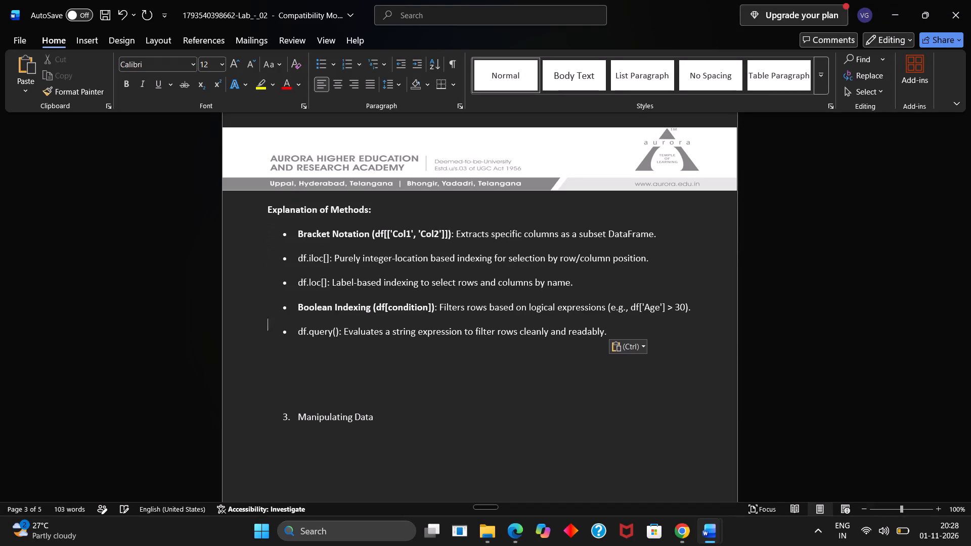
{"action": "left_click", "coordinate": [297, 391]}
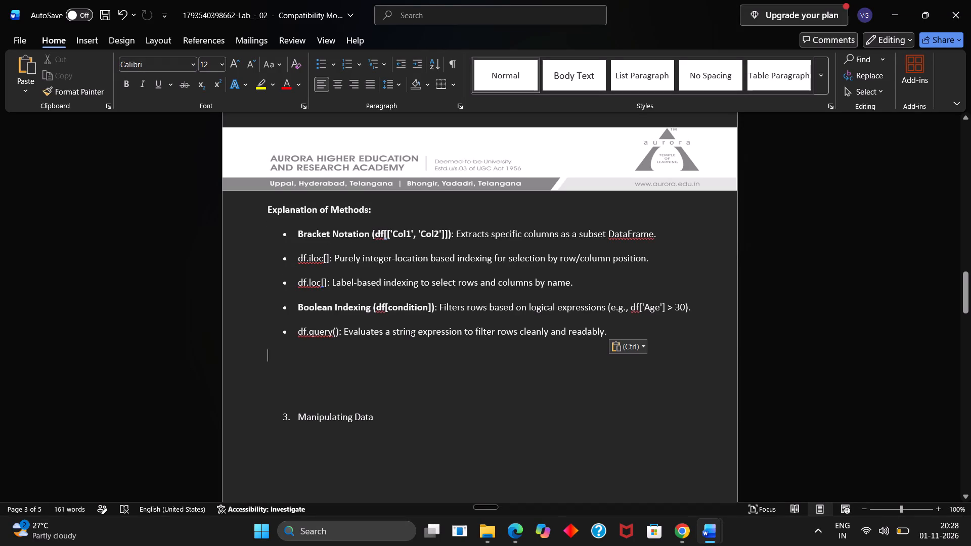
{"action": "key", "text": "BackSpace"}
{"action": "key", "text": "BackSpace"}
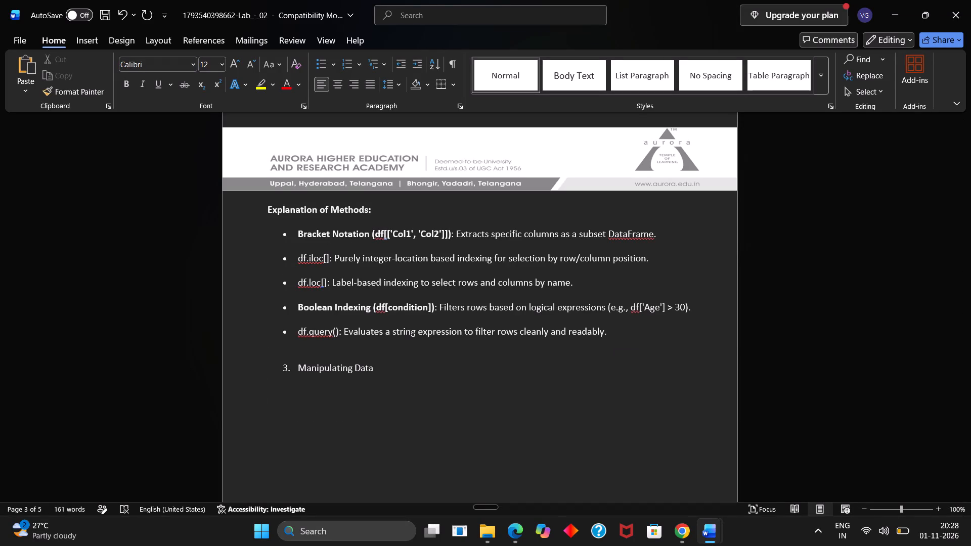
Shrink the Manipulating Data code screenshot to about three-quarters of its width so it fits on page 3 below its heading.
{"action": "scroll", "coordinate": [297, 391], "scroll_direction": "down", "scroll_amount": 1}
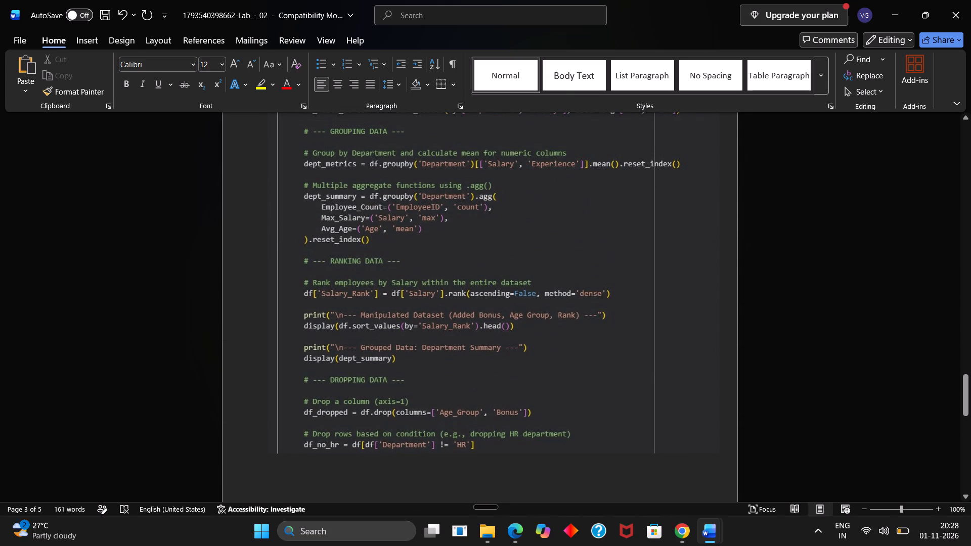
{"action": "left_click", "coordinate": [579, 431]}
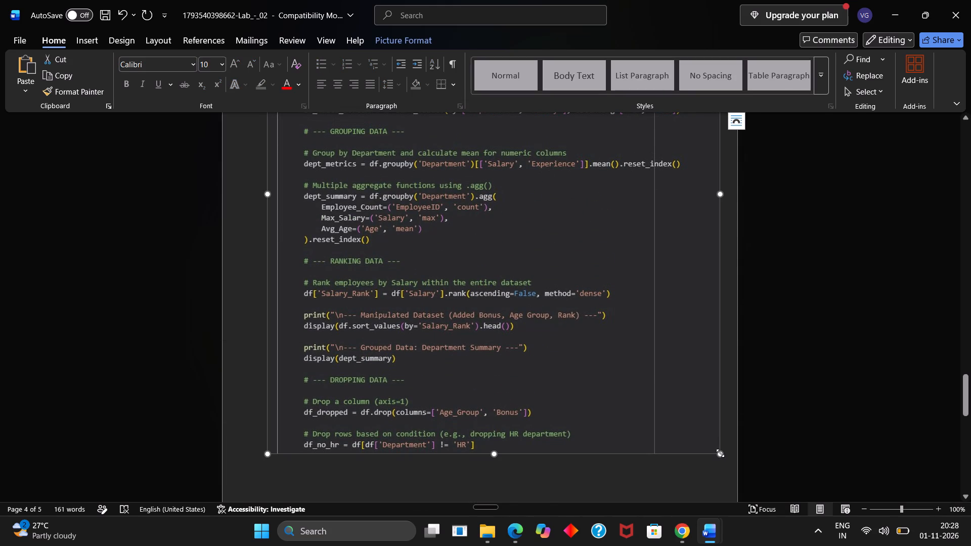
{"action": "left_click_drag", "start_coordinate": [720, 453], "coordinate": [609, 317]}
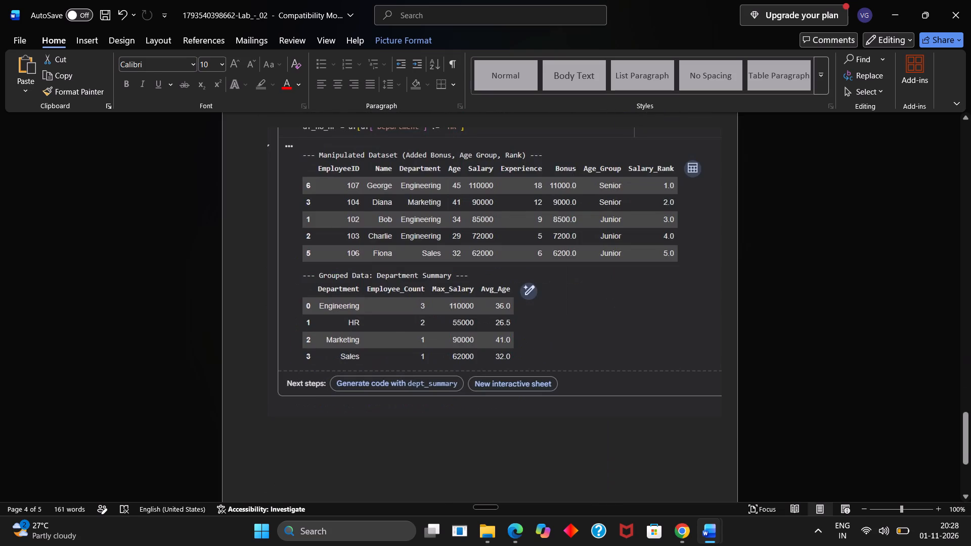
{"action": "scroll", "coordinate": [596, 344], "scroll_direction": "up", "scroll_amount": 1}
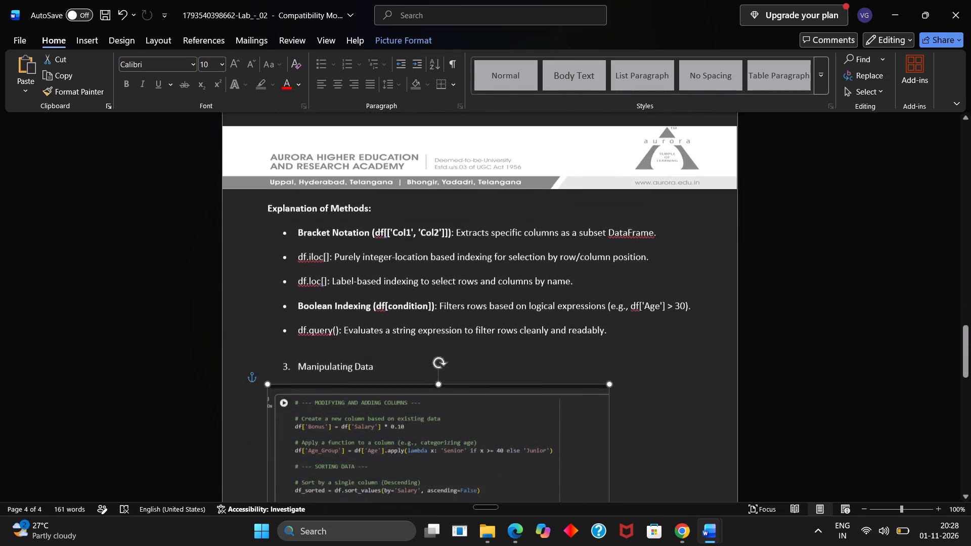
{"action": "scroll", "coordinate": [596, 344], "scroll_direction": "up", "scroll_amount": 1}
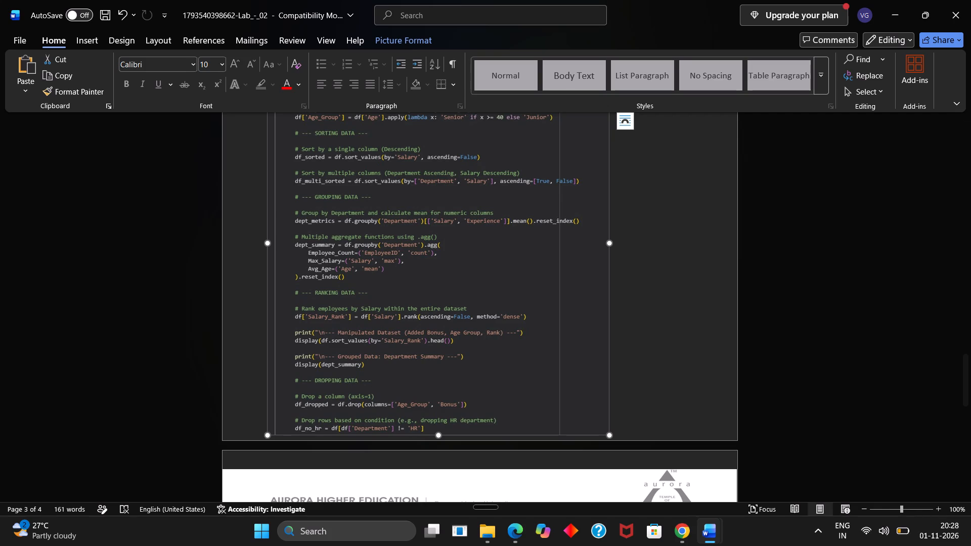
Add two new lines below the Manipulating Data output screenshot on page 4.
{"action": "scroll", "coordinate": [596, 344], "scroll_direction": "down", "scroll_amount": 2}
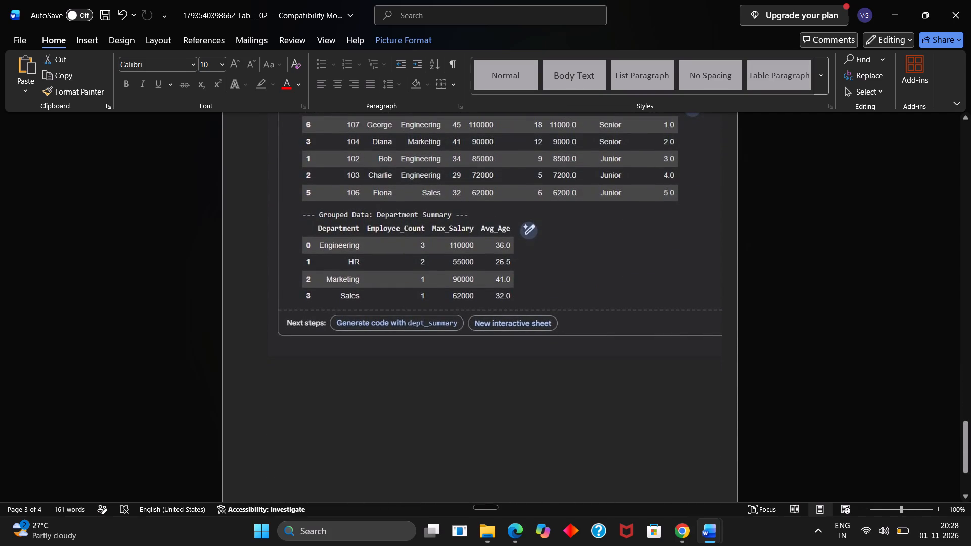
{"action": "scroll", "coordinate": [596, 344], "scroll_direction": "down", "scroll_amount": 1}
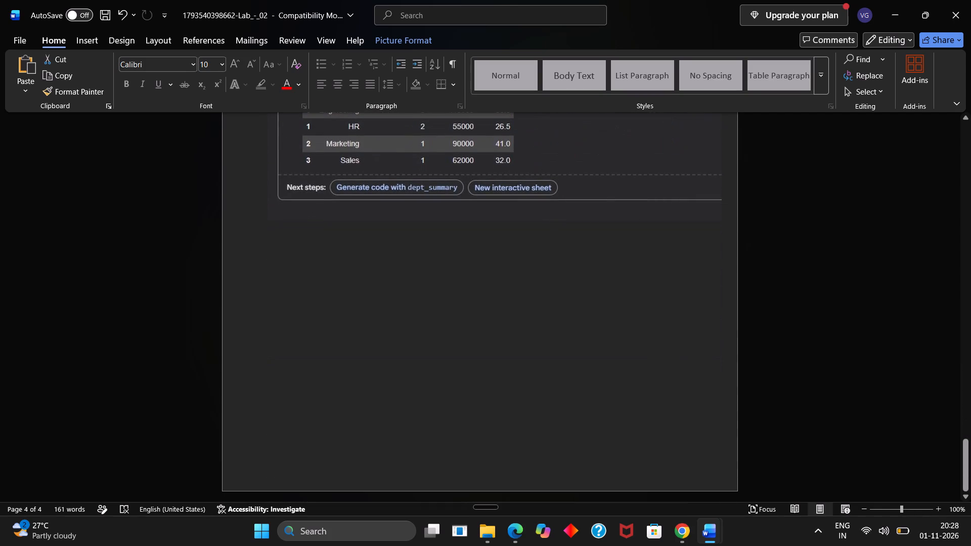
{"action": "left_click", "coordinate": [328, 250]}
{"action": "key", "text": "Right"}
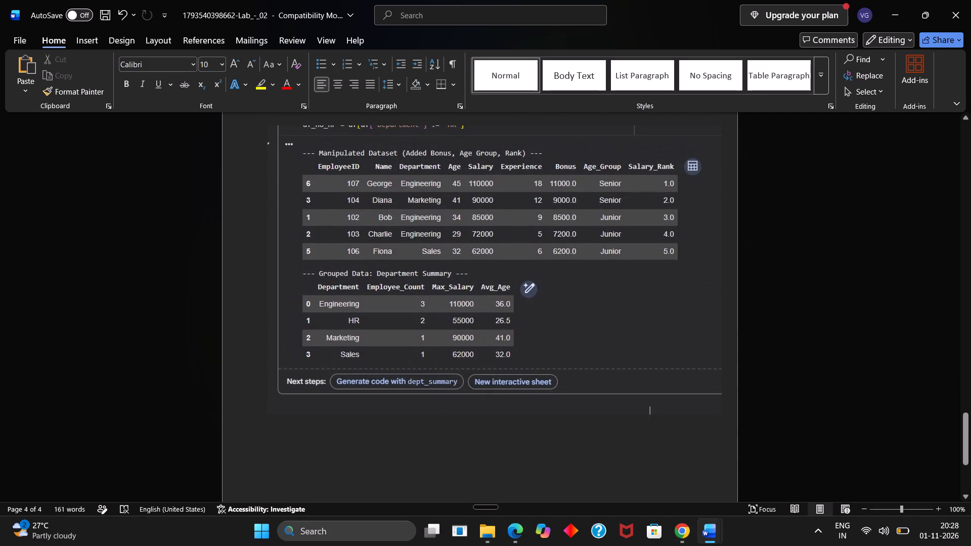
{"action": "key", "text": "Return"}
{"action": "key", "text": "Return"}
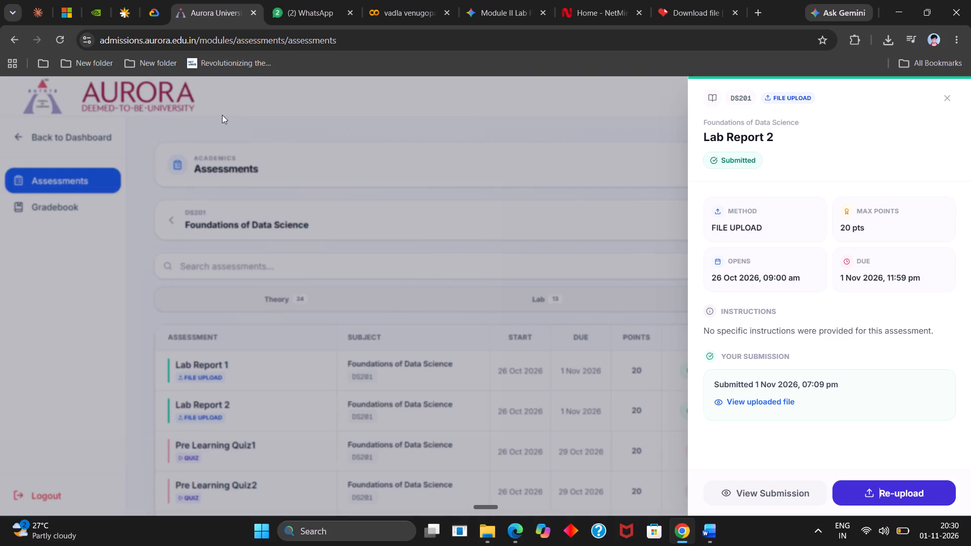
{"action": "left_click", "coordinate": [63, 42]}
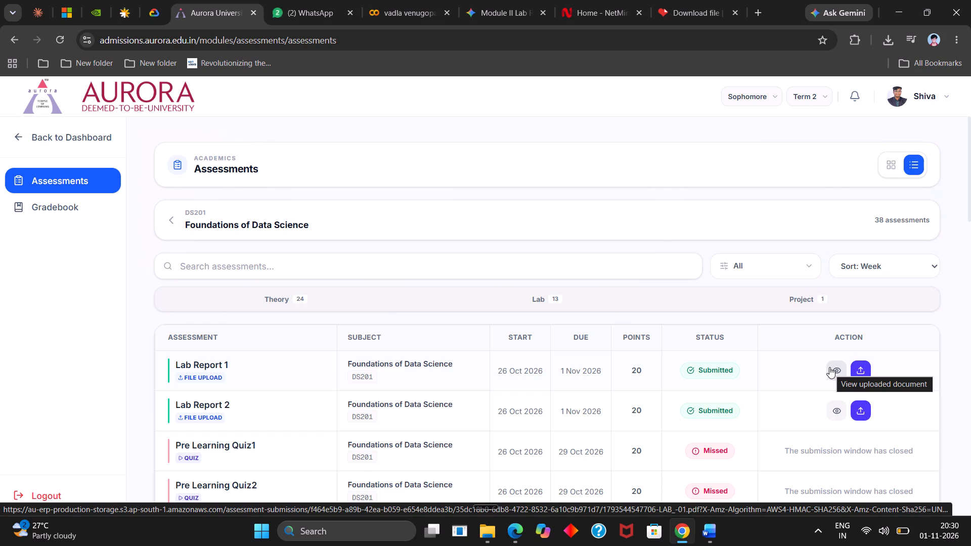
View the document uploaded for Lab Report 1, close it, and compare its first page with the Lab Report 02 document in Word.
{"action": "left_click", "coordinate": [829, 367]}
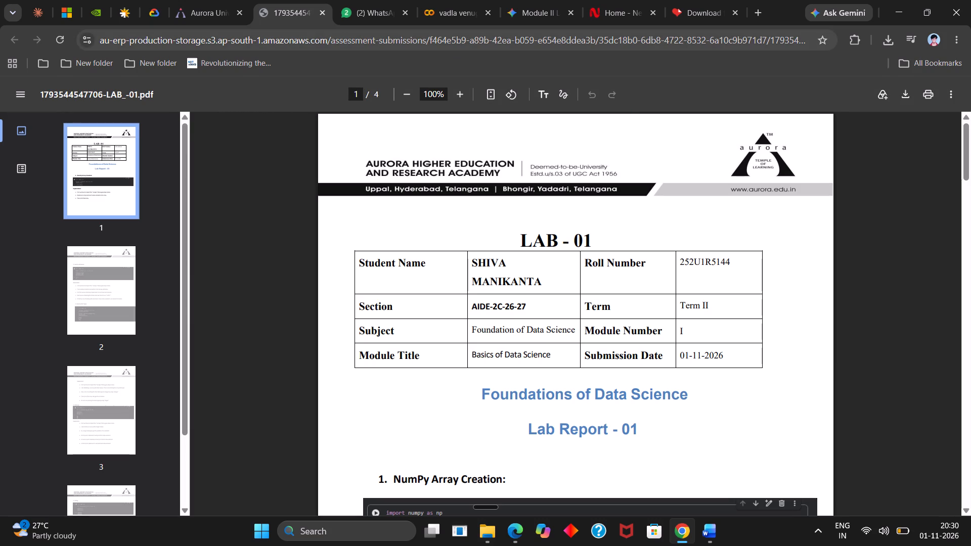
{"action": "left_click", "coordinate": [324, 13]}
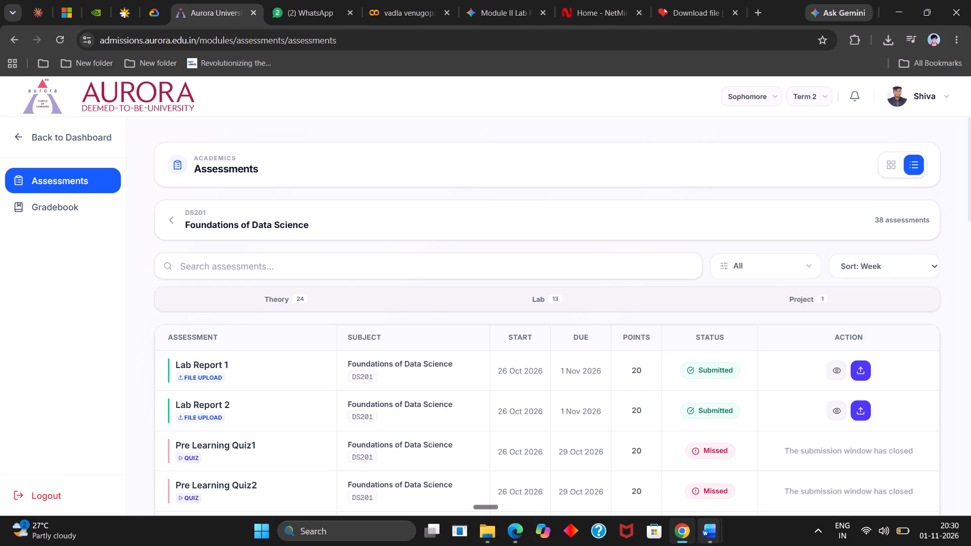
{"action": "left_click", "coordinate": [814, 470]}
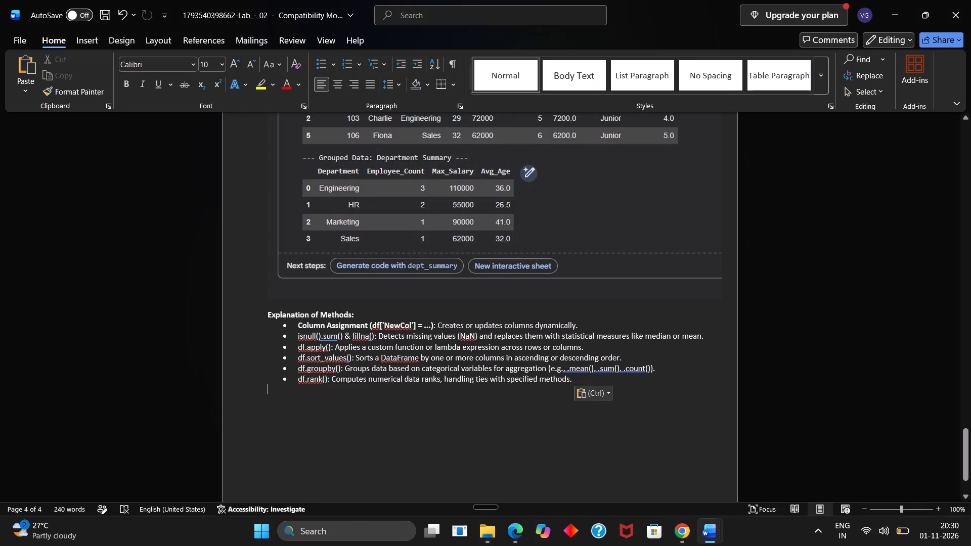
{"action": "scroll", "coordinate": [642, 395], "scroll_direction": "up", "scroll_amount": 14}
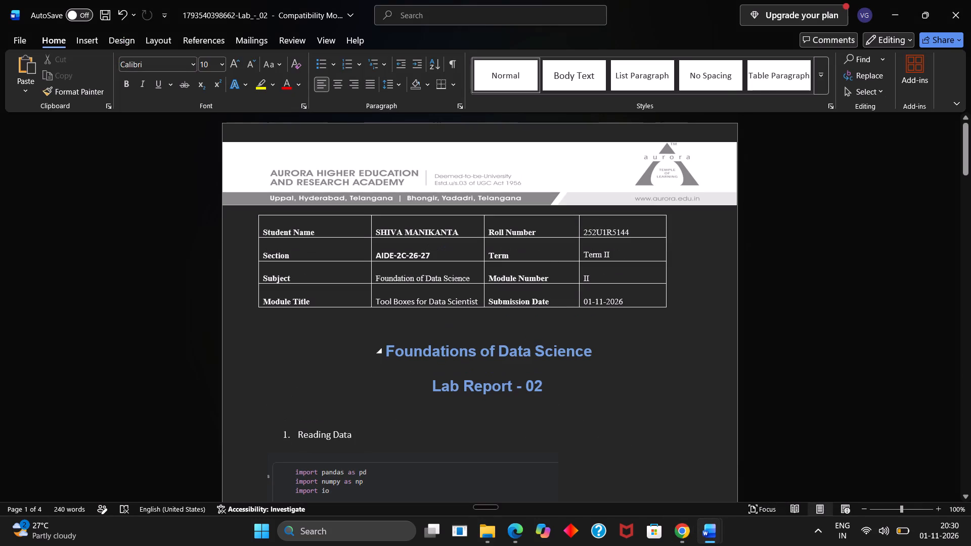
Back on Aurora's Assessments page in Chrome, look through the document uploaded for Lab Report 2 and close it.
{"action": "left_click", "coordinate": [685, 525]}
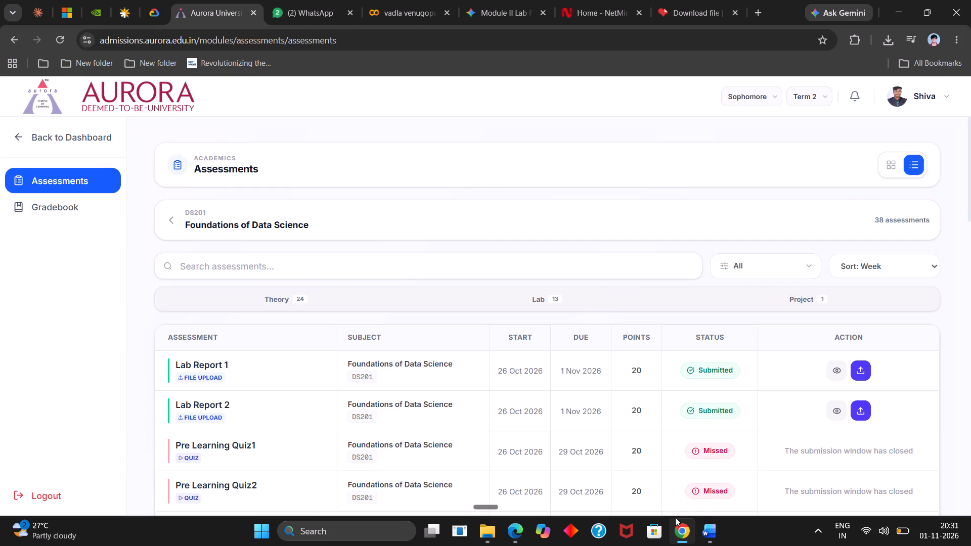
{"action": "left_click", "coordinate": [828, 411]}
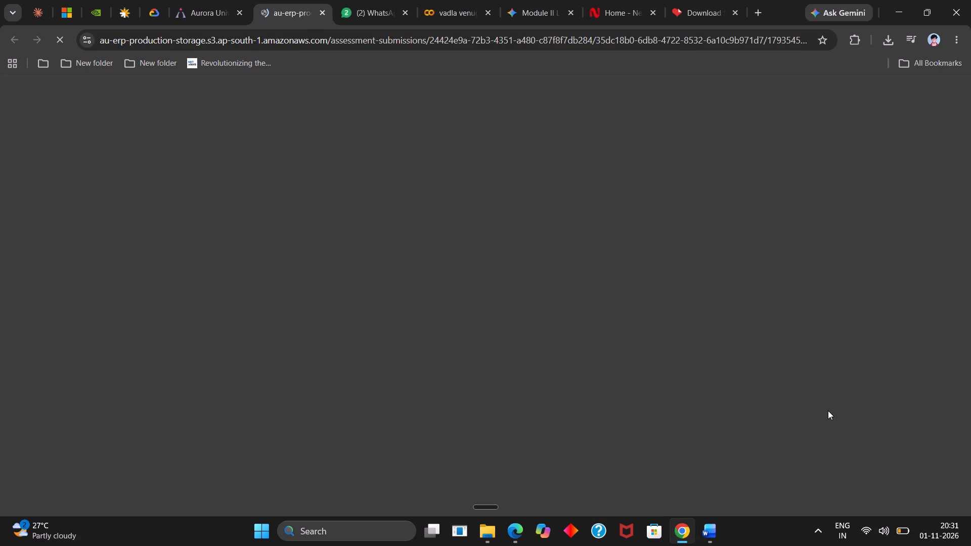
{"action": "scroll", "coordinate": [496, 284], "scroll_direction": "down", "scroll_amount": 4}
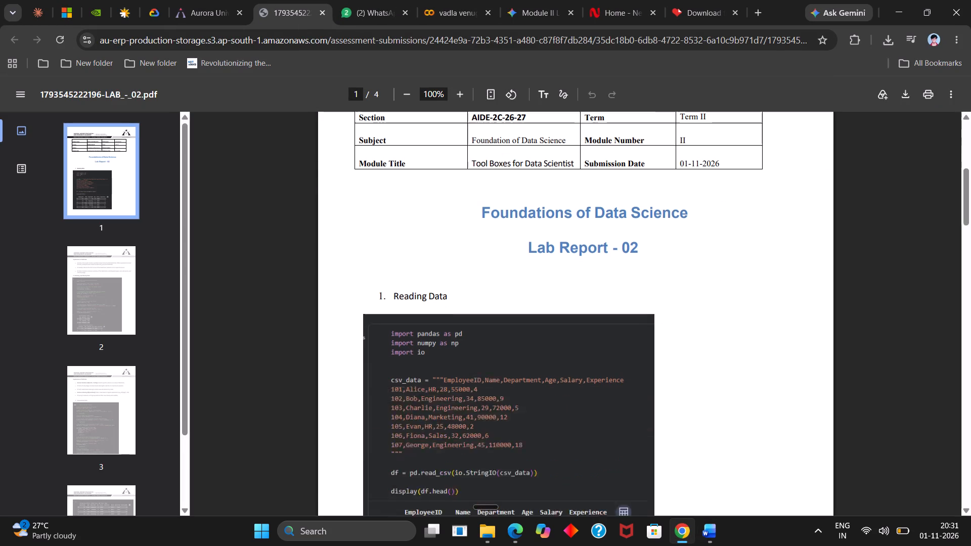
{"action": "scroll", "coordinate": [496, 284], "scroll_direction": "down", "scroll_amount": 2}
{"action": "left_click", "coordinate": [321, 15]}
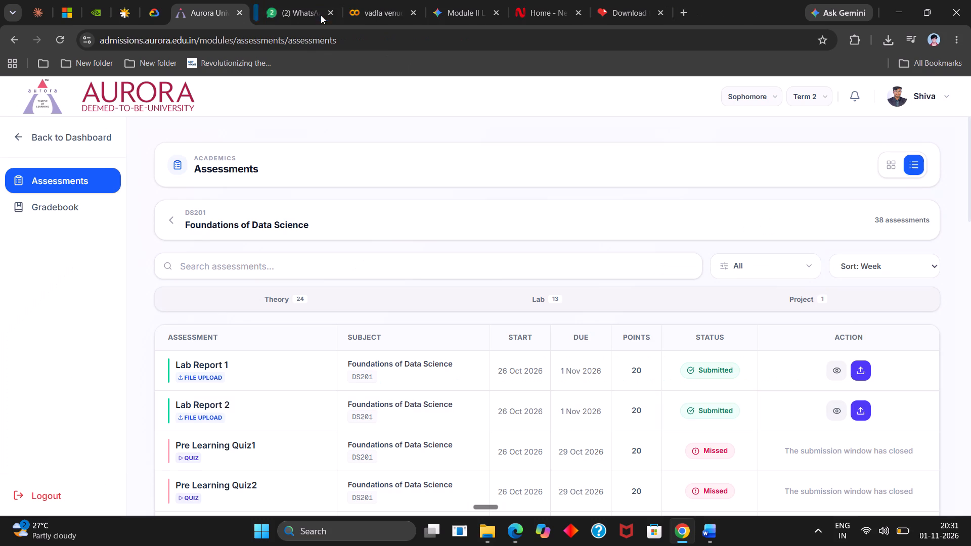